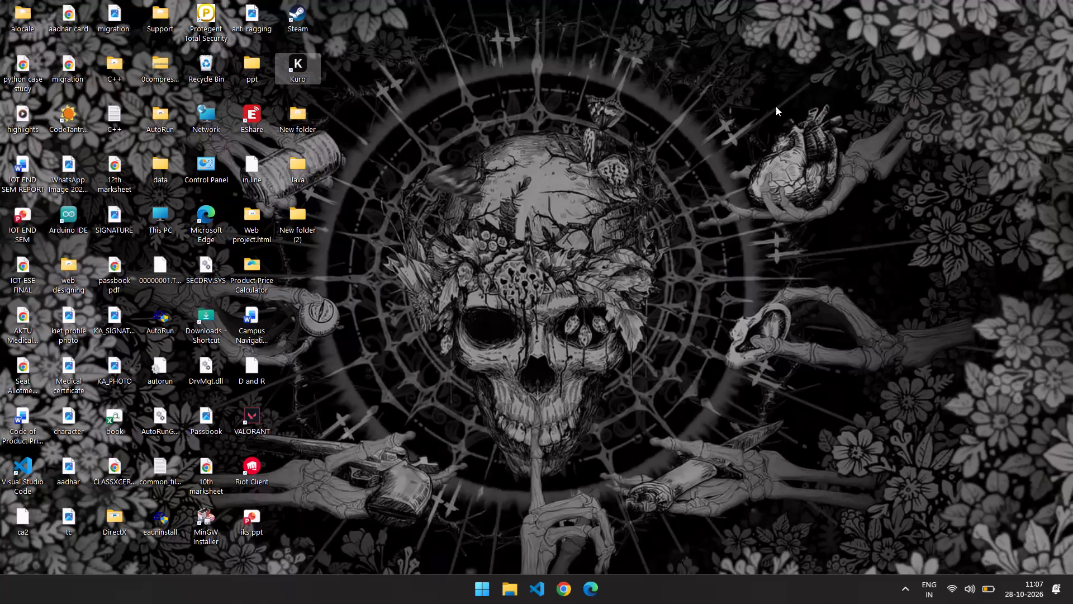
# Open Google Chrome and search Google for "i love pdf".
pyautogui.doubleClick(567, 589)
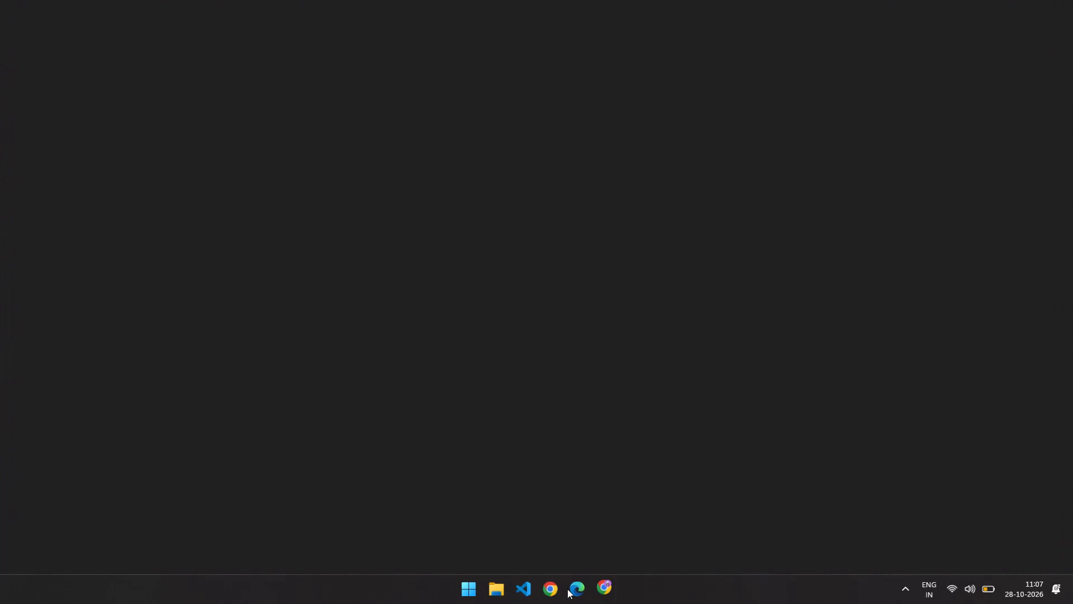
pyautogui.click(577, 229)
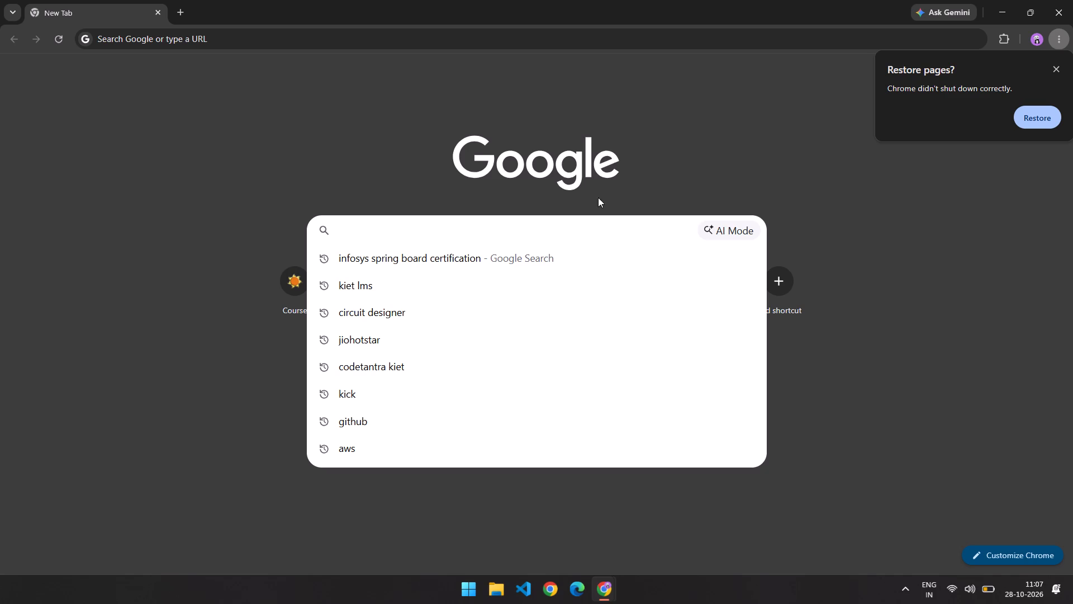
pyautogui.click(685, 59)
pyautogui.click(1012, 1)
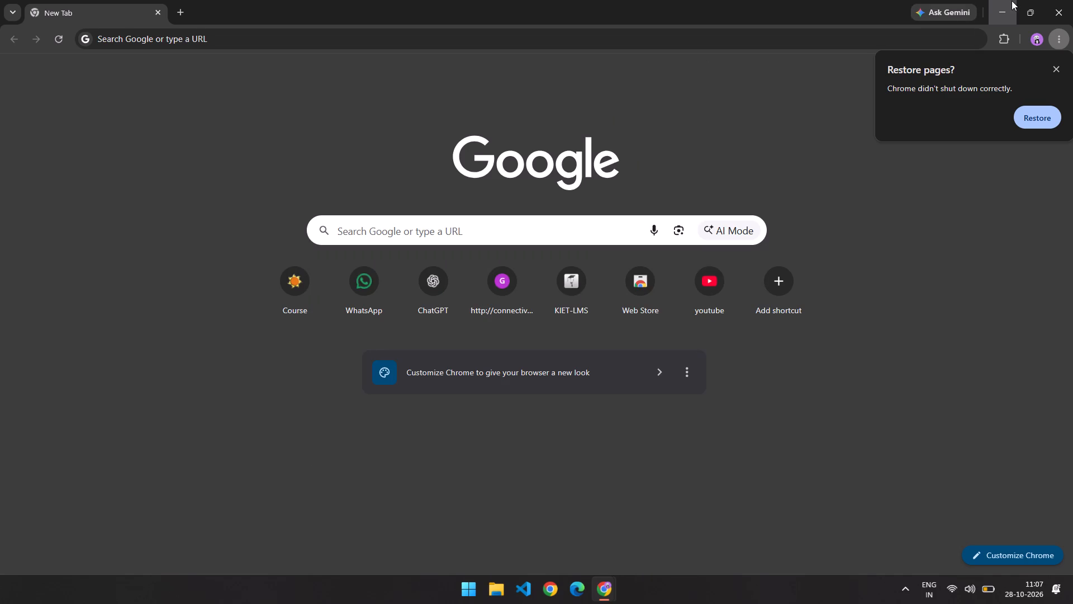
pyautogui.click(581, 226)
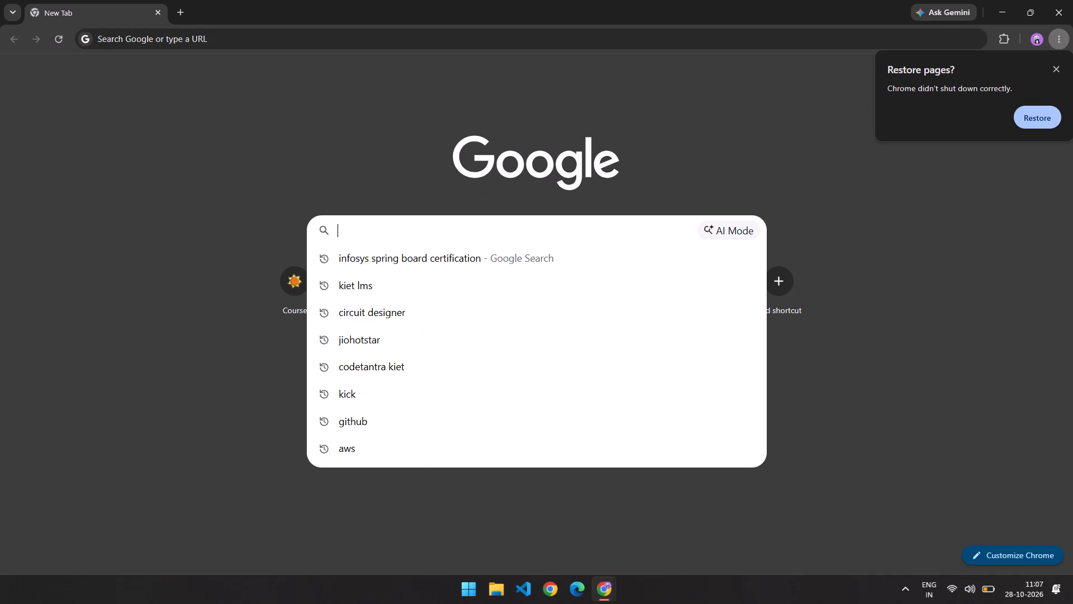
pyautogui.write('i lobv')
pyautogui.press('BackSpace')
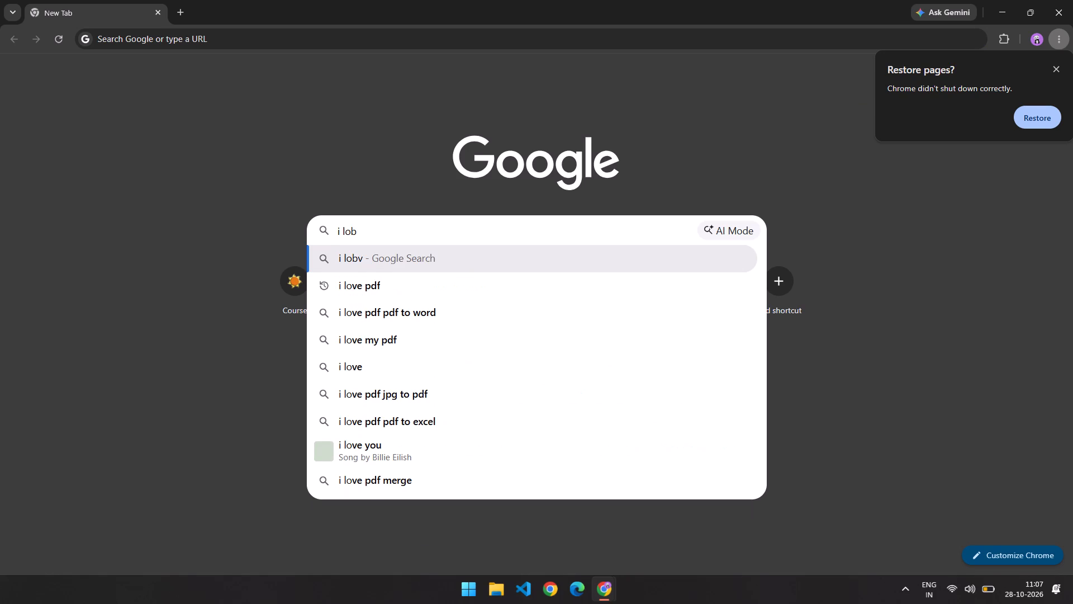
pyautogui.press('=')
pyautogui.press('BackSpace')
pyautogui.press('BackSpace')
pyautogui.press('BackSpace')
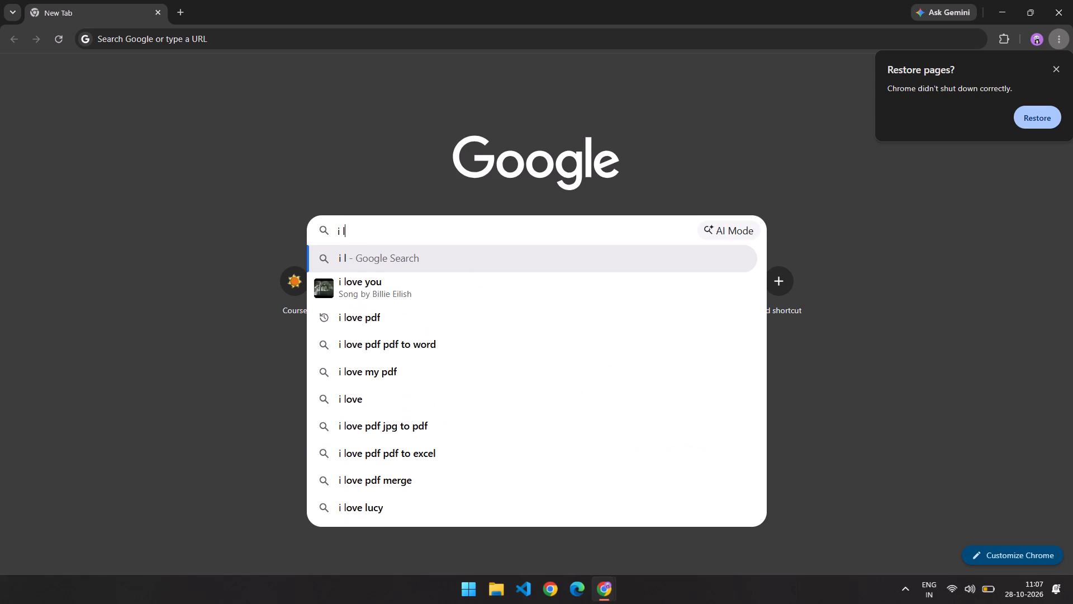
pyautogui.write('ove pdf')
pyautogui.press('Return')
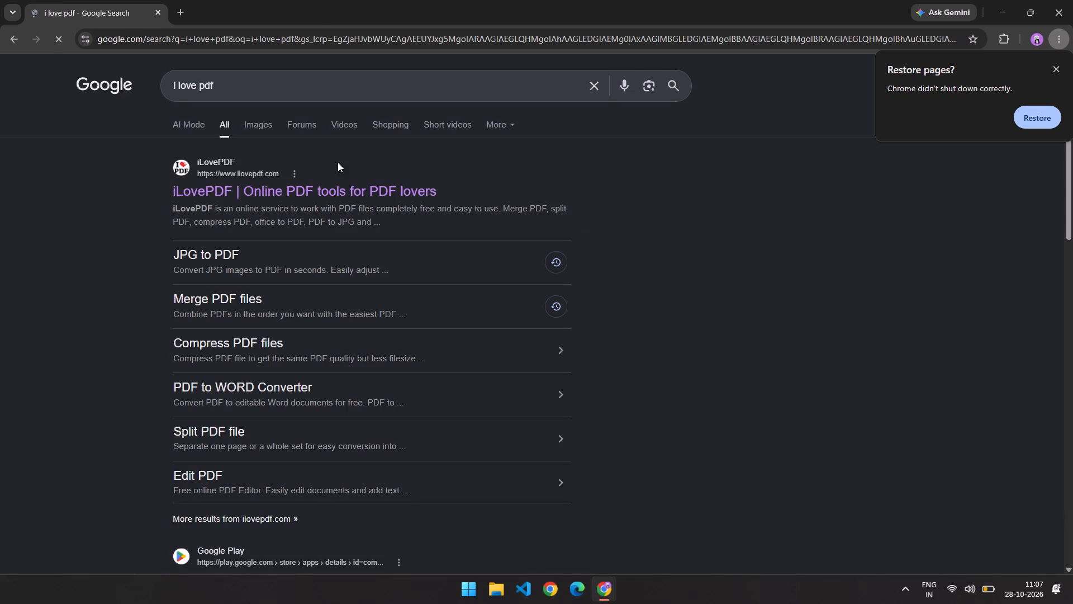
# Open the iLovePDF website from the search results and go to its Merge PDF tool.
pyautogui.click(333, 181)
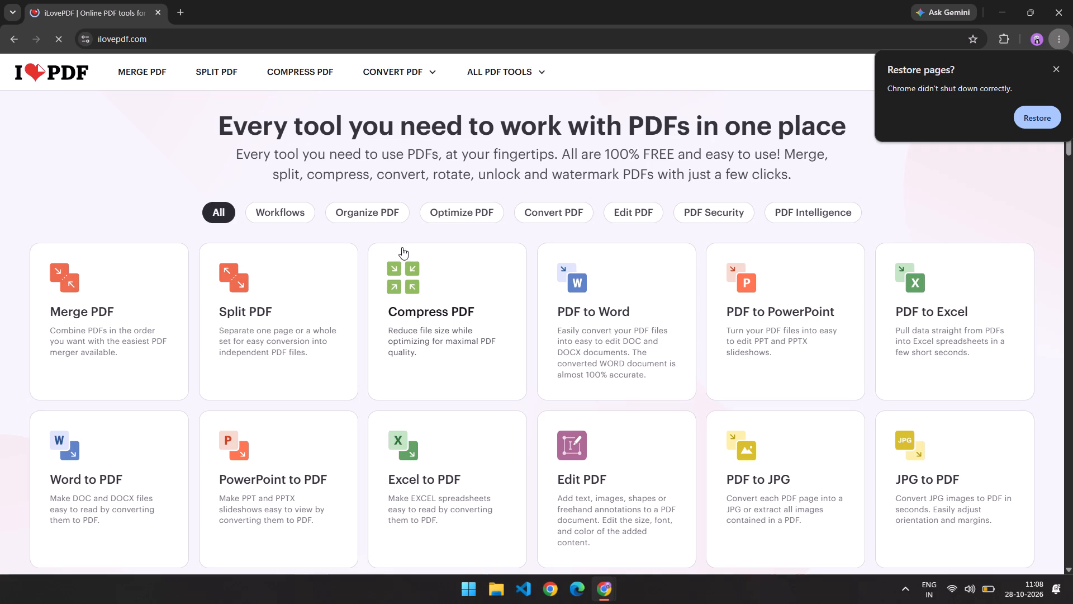
pyautogui.click(76, 308)
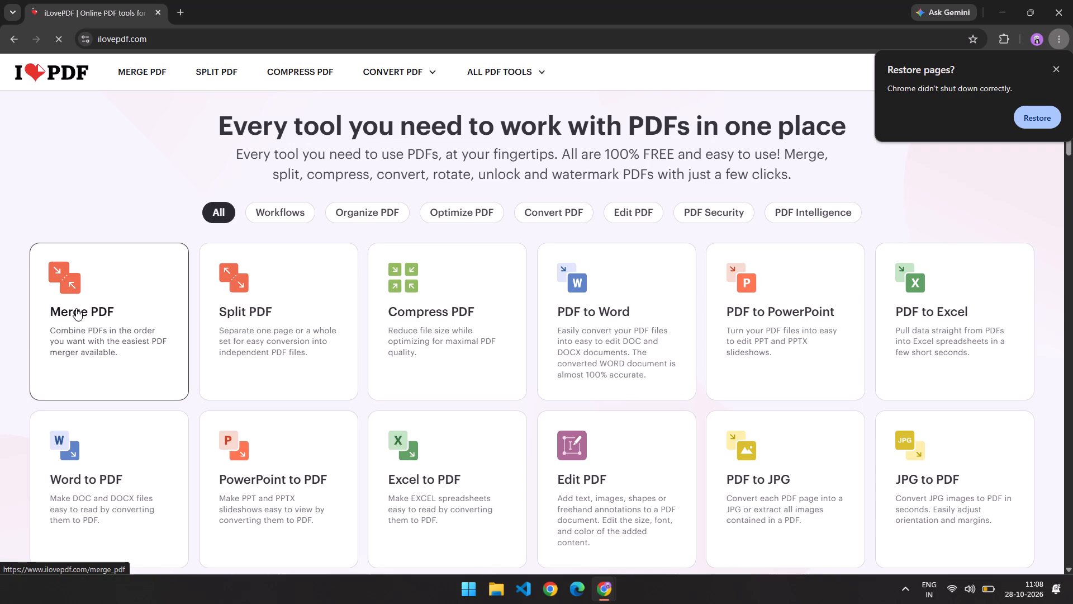
pyautogui.click(1063, 74)
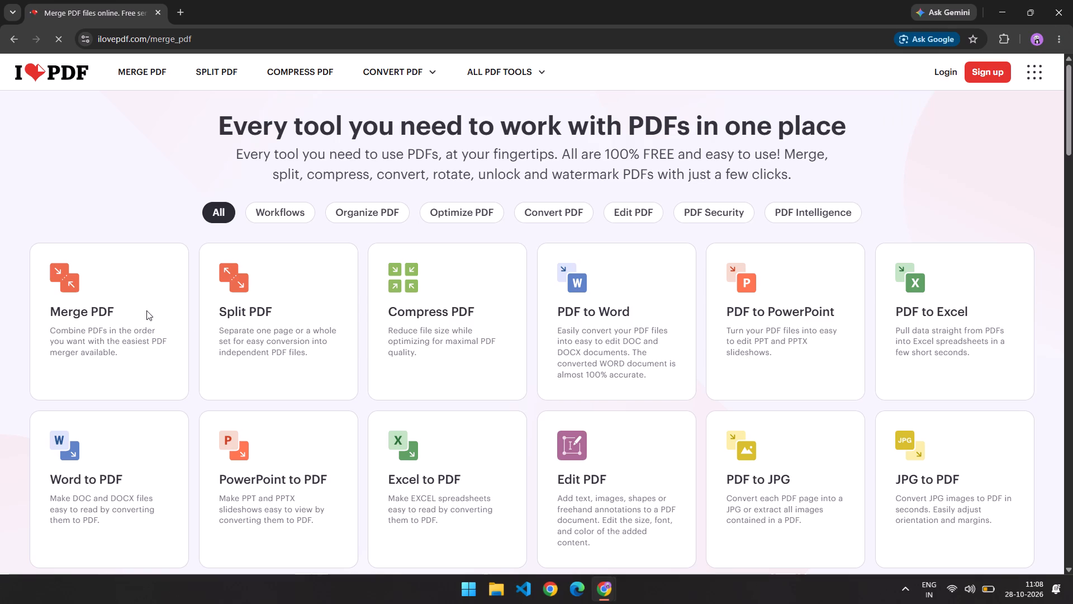
pyautogui.click(124, 310)
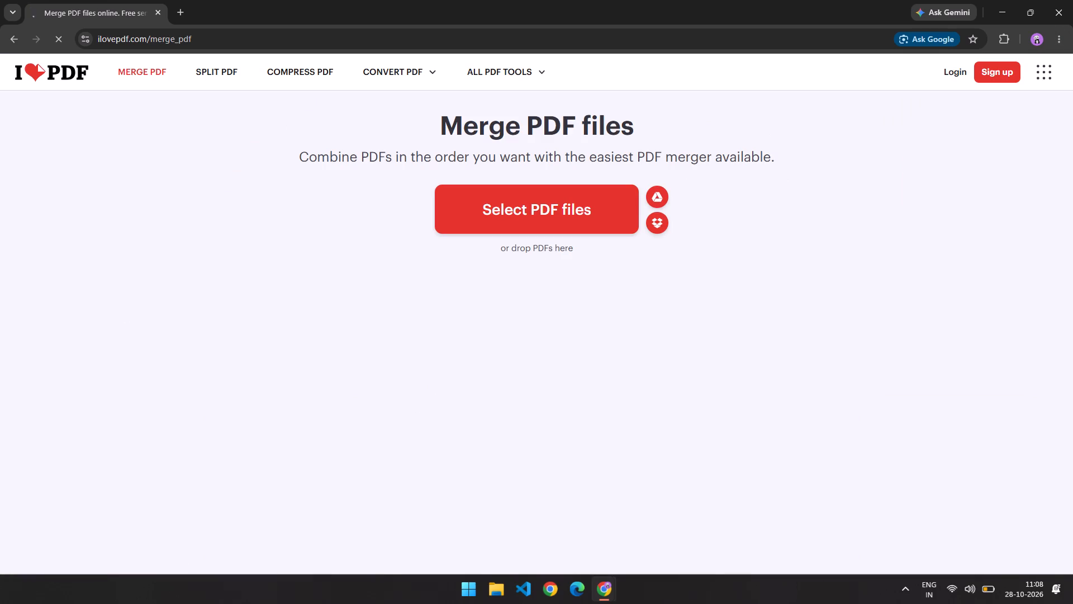
# Upload the PDF starting with 2f1eaae0 from Downloads to the PDF to PDF/A tool.
pyautogui.click(544, 213)
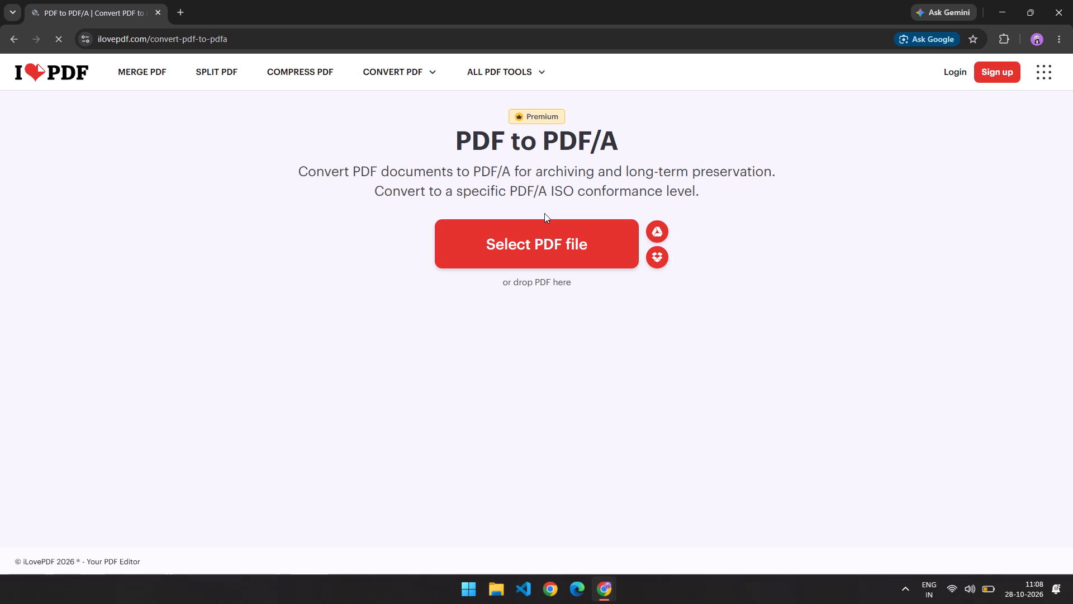
pyautogui.click(544, 223)
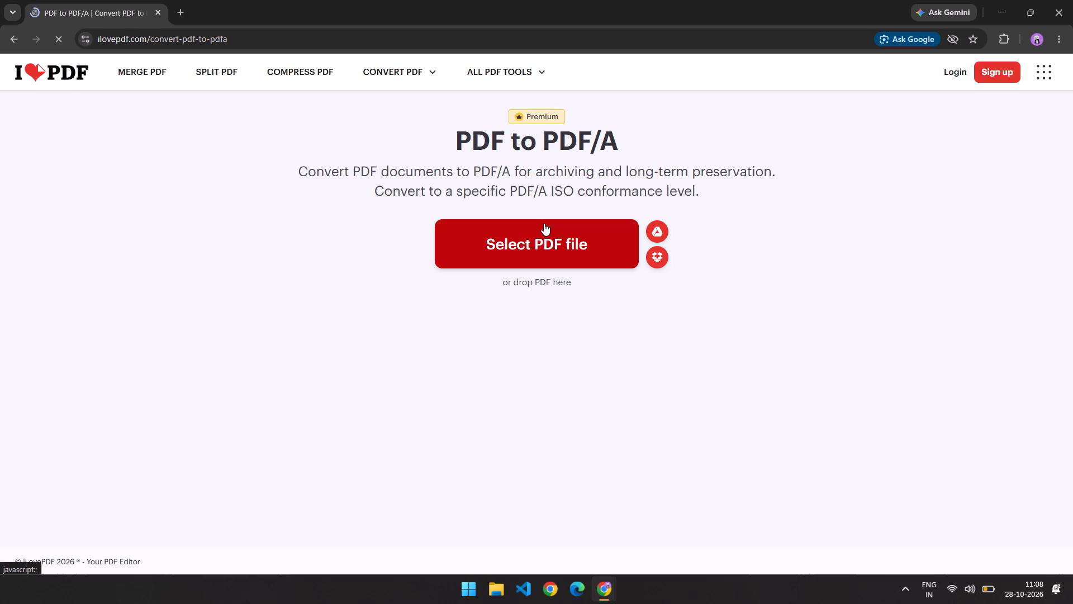
pyautogui.click(544, 223)
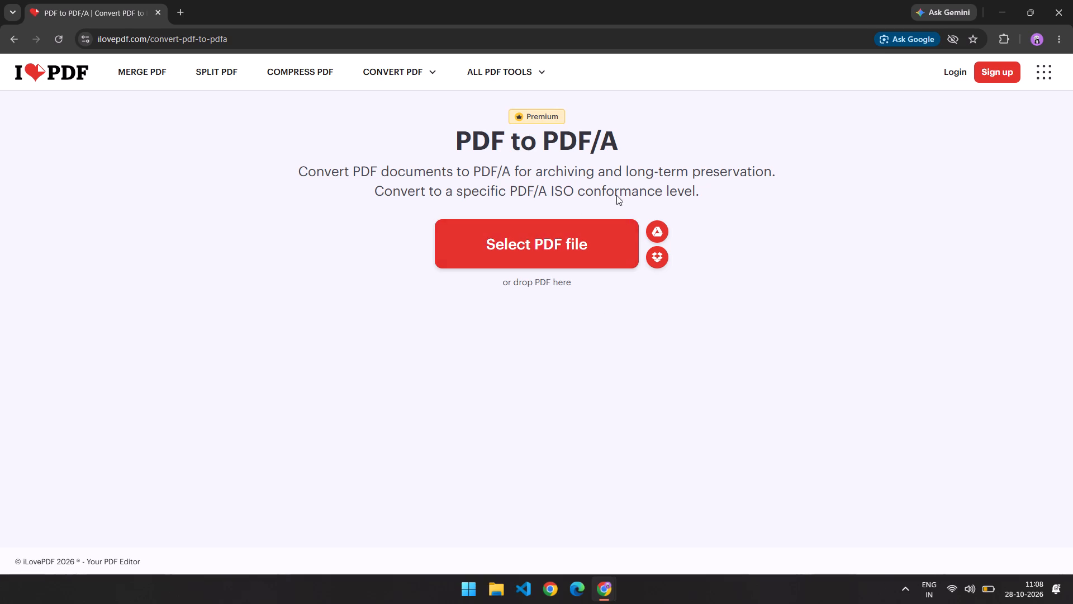
pyautogui.click(576, 232)
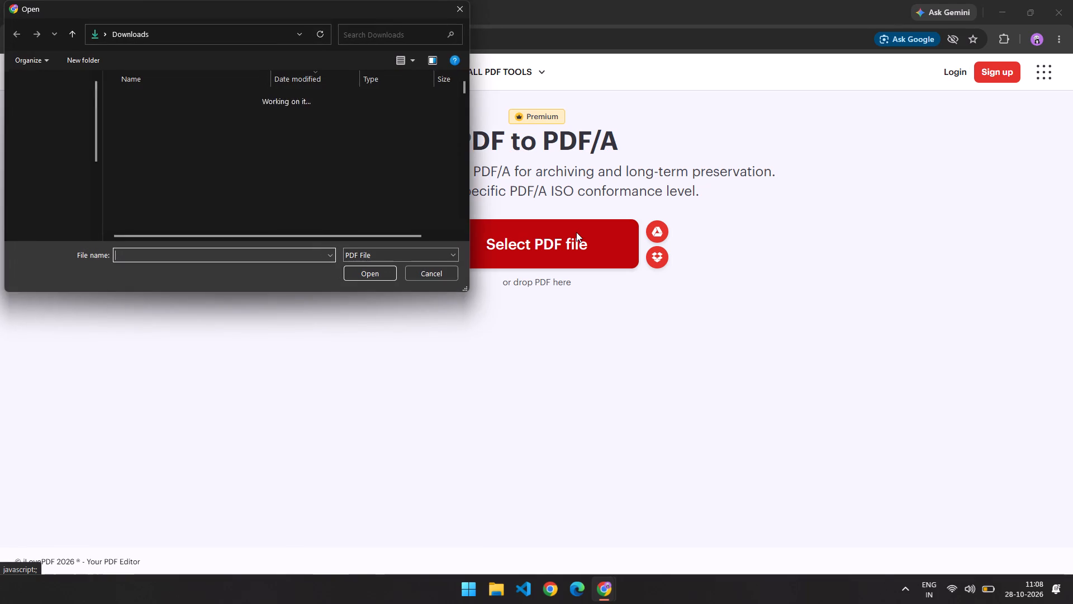
pyautogui.click(194, 106)
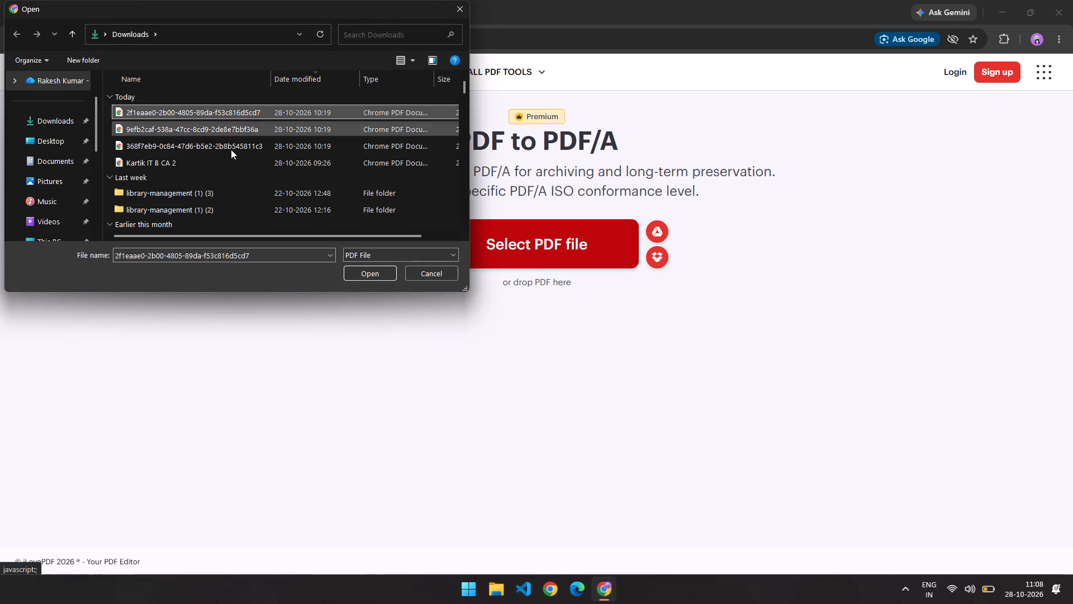
pyautogui.click(357, 271)
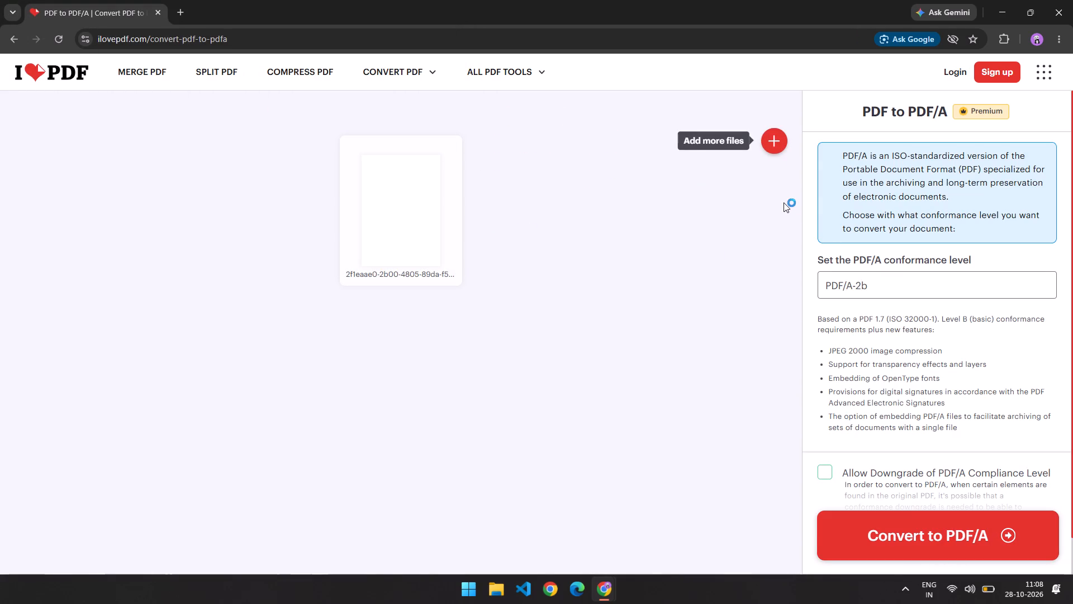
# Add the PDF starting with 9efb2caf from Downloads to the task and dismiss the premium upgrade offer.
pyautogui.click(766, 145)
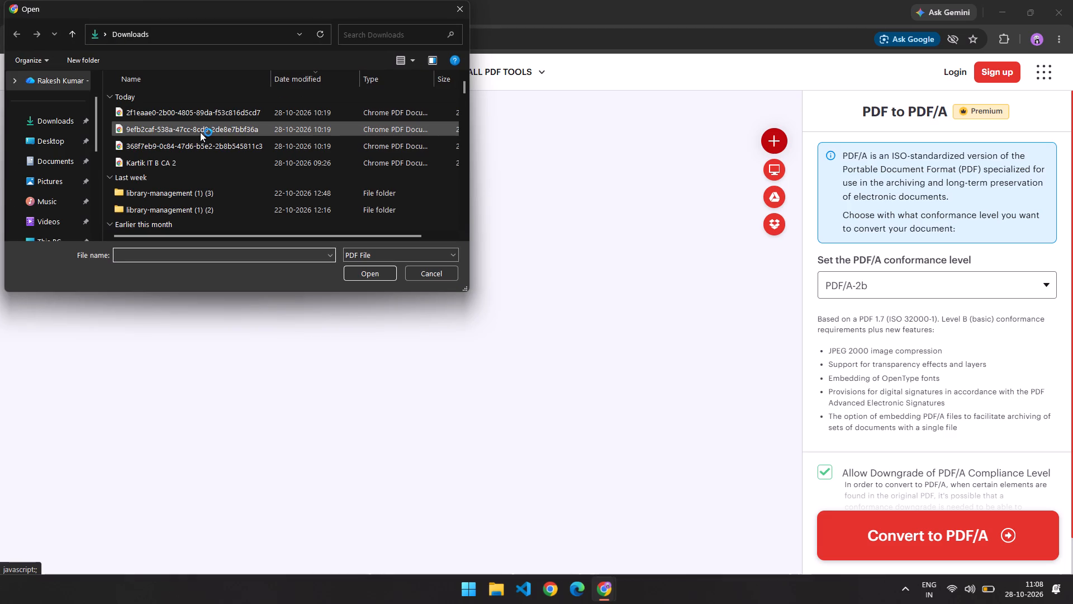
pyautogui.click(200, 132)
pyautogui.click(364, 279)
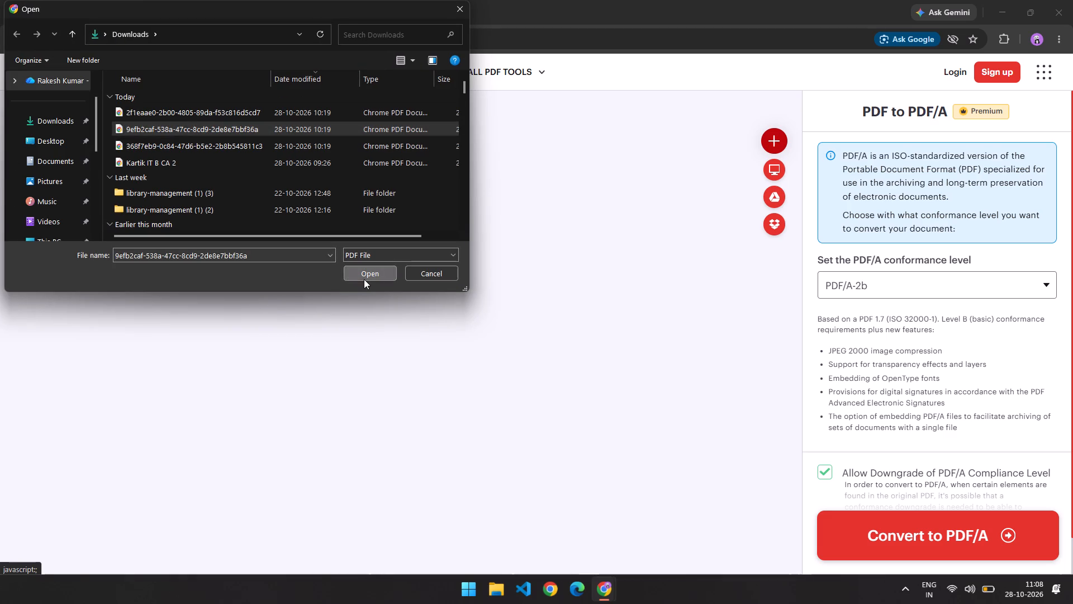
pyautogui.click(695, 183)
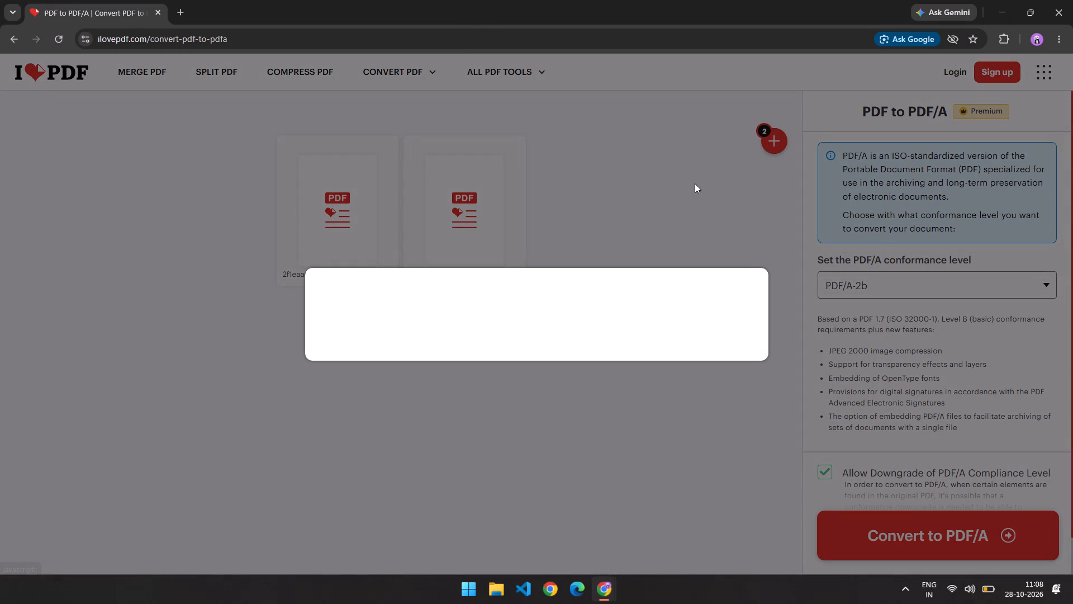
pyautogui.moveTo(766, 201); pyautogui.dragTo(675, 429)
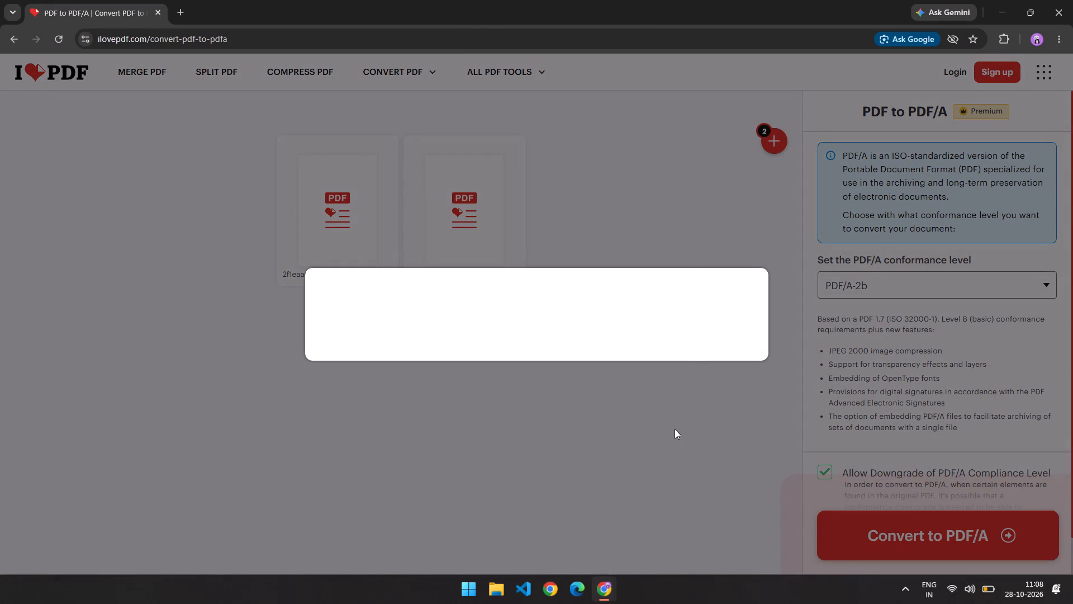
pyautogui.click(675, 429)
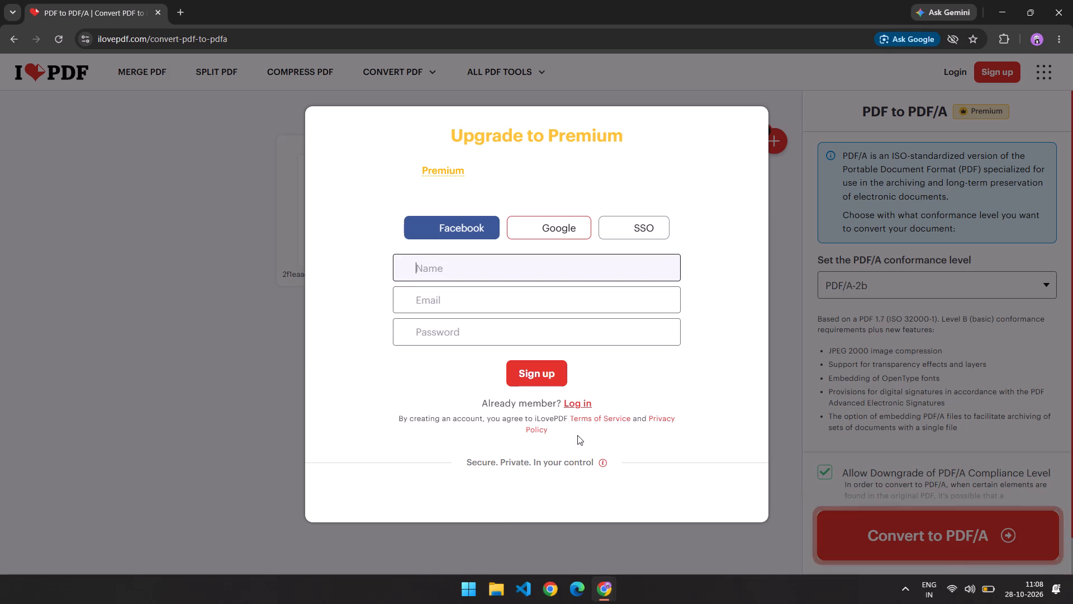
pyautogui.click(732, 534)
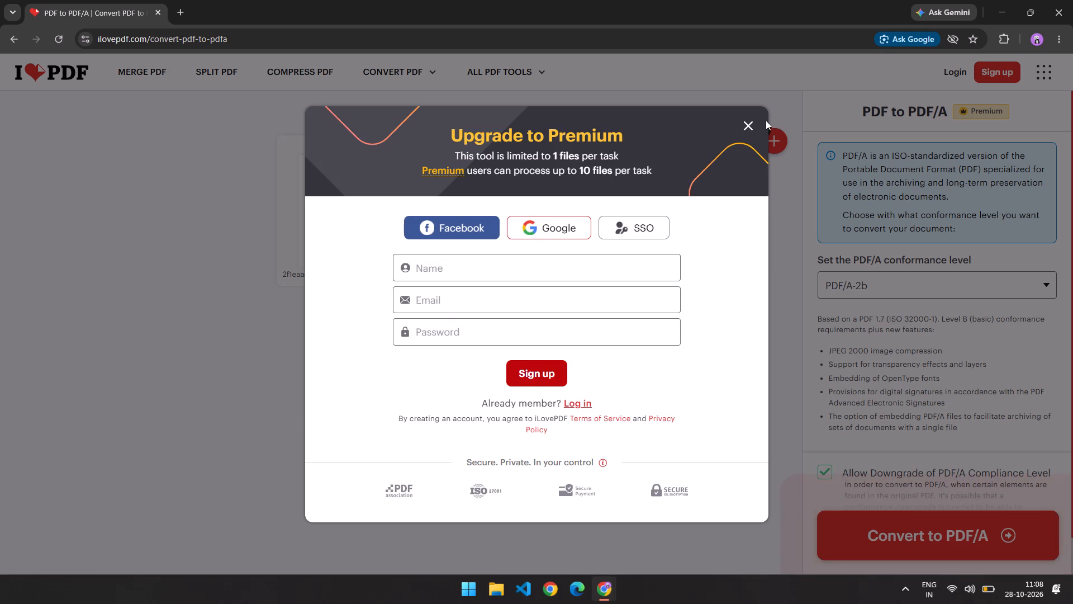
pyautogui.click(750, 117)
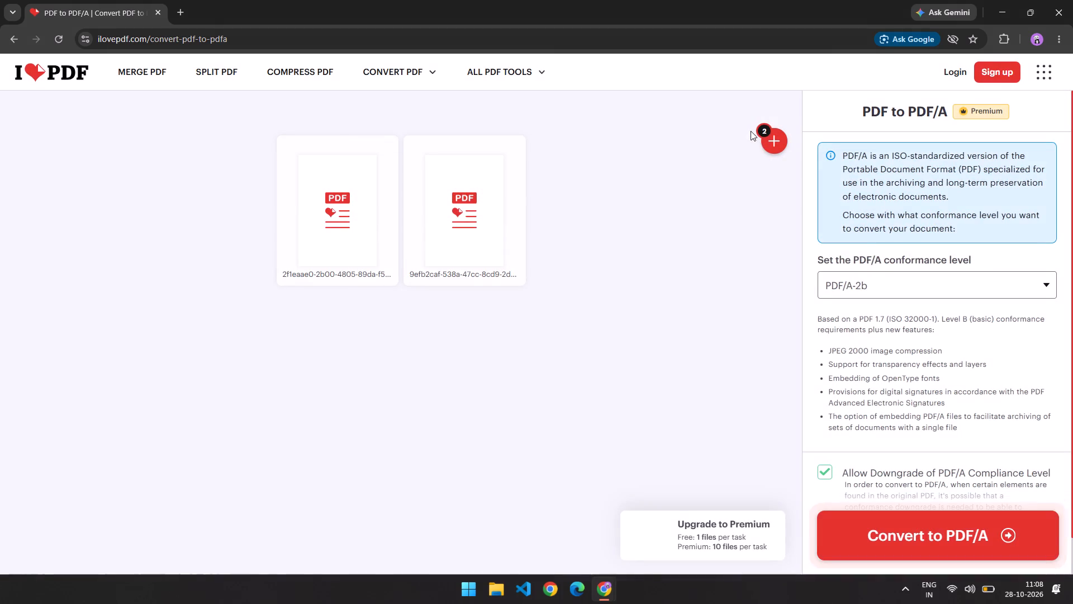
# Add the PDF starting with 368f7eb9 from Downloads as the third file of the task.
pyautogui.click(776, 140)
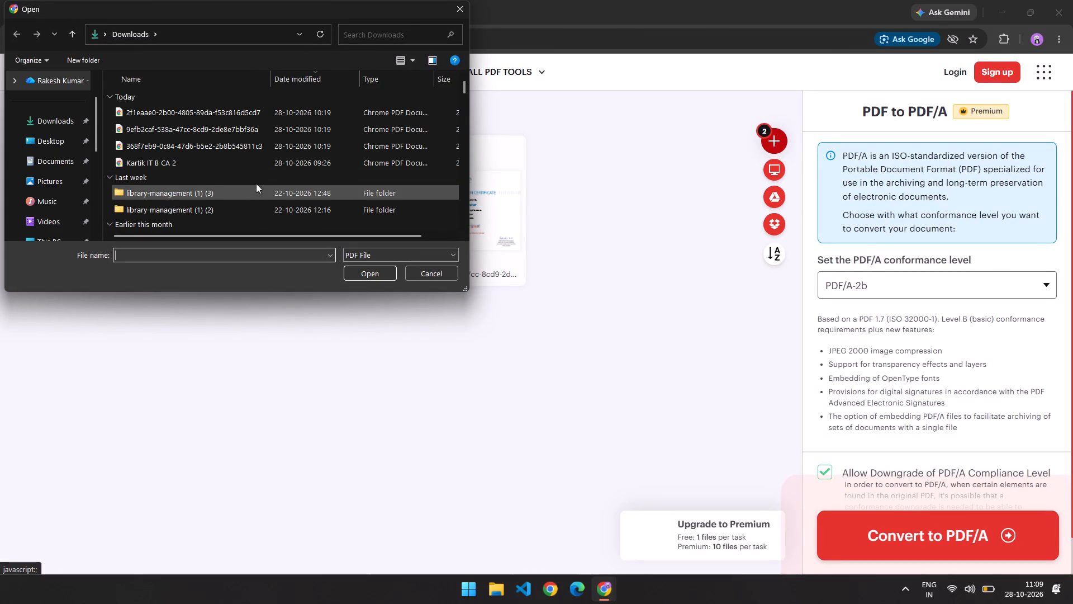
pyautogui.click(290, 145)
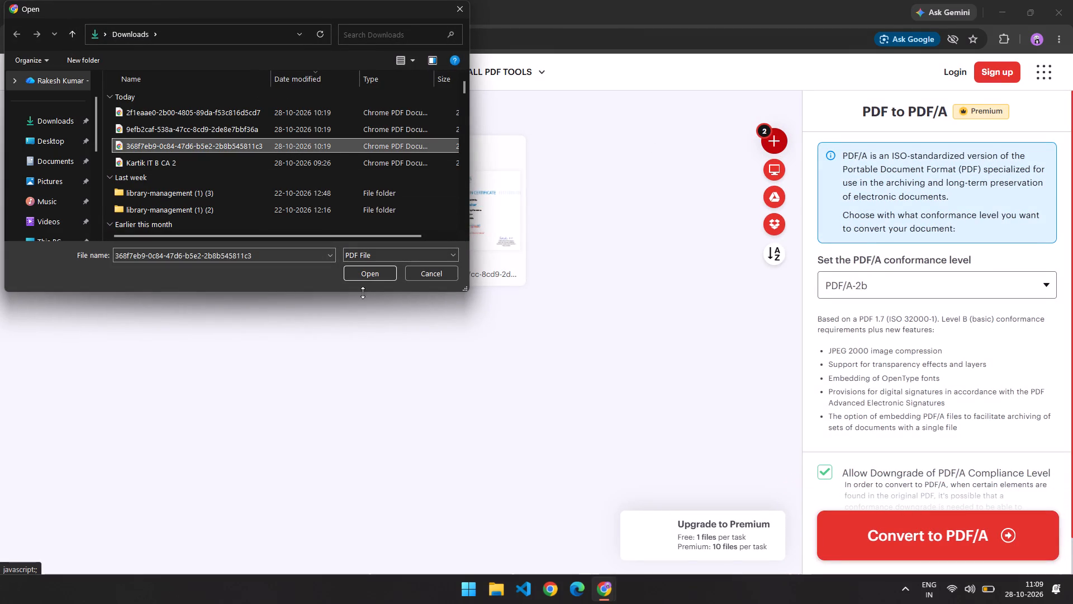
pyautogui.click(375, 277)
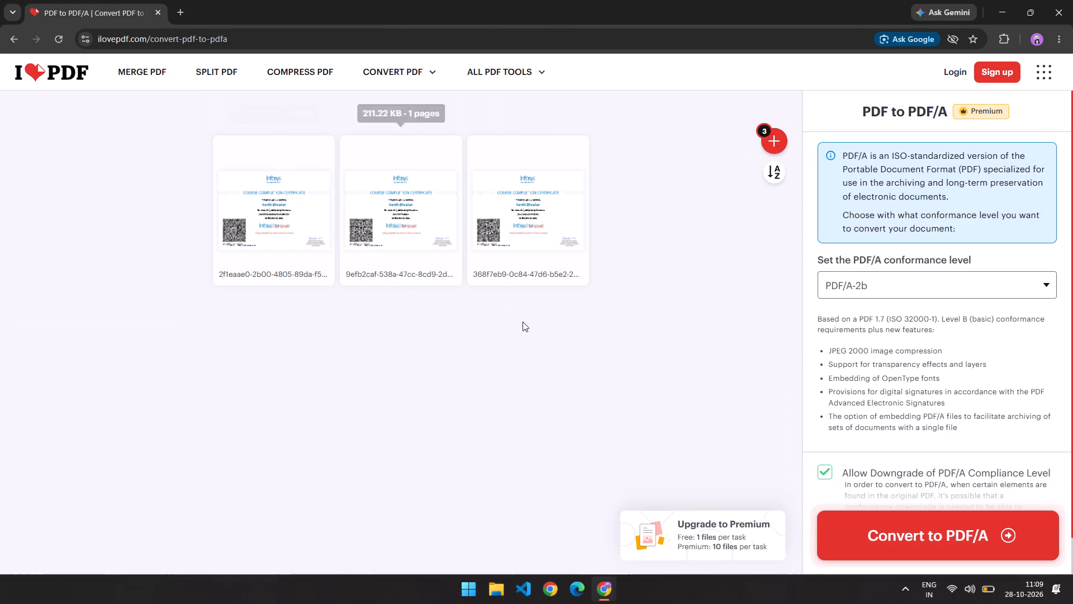
pyautogui.click(886, 549)
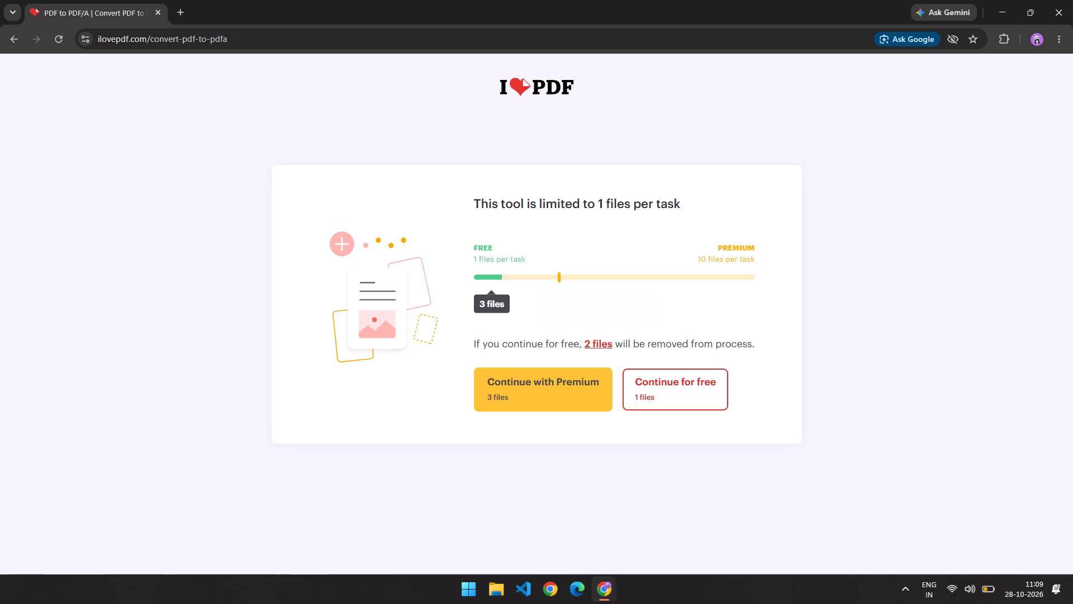
pyautogui.click(709, 394)
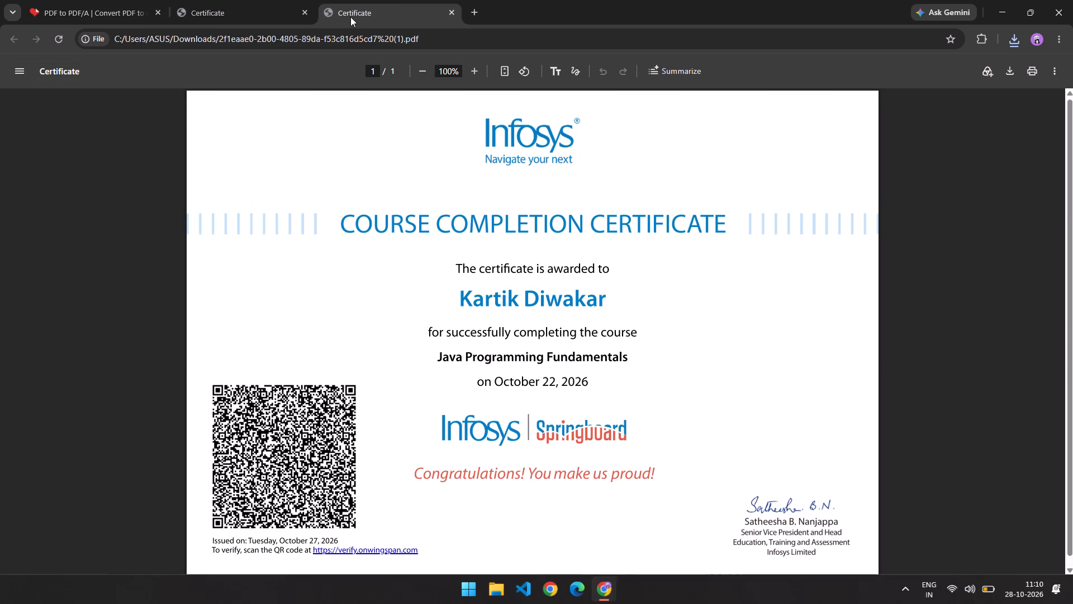
pyautogui.click(300, 0)
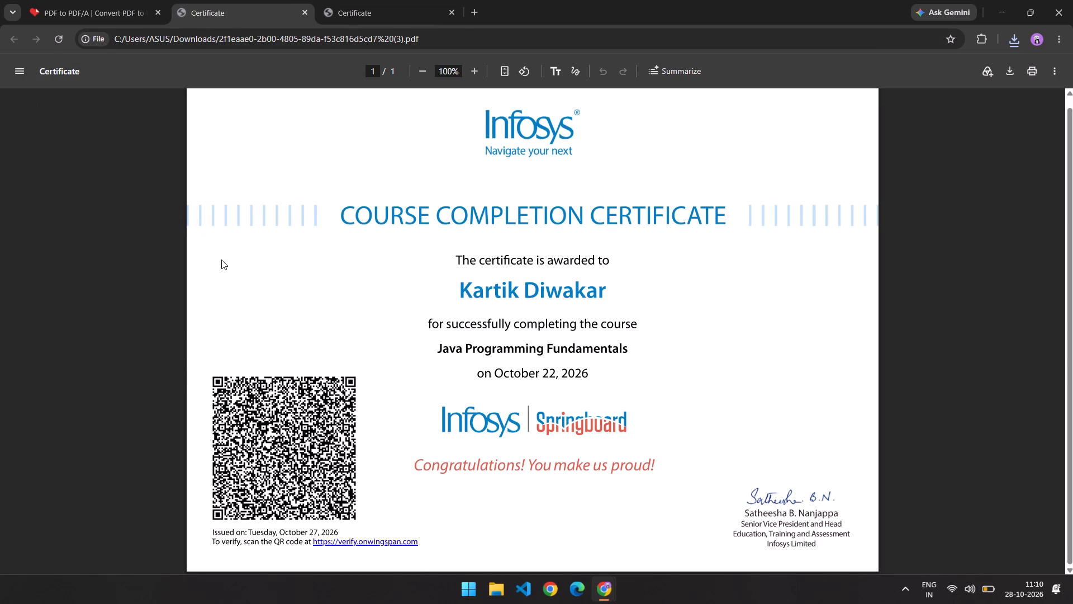
pyautogui.scroll(-2, 221, 259)
# Separate the iLovePDF page into its own maximized window and go back to the Merge PDF tool.
pyautogui.moveTo(61, 0); pyautogui.dragTo(41, 64)
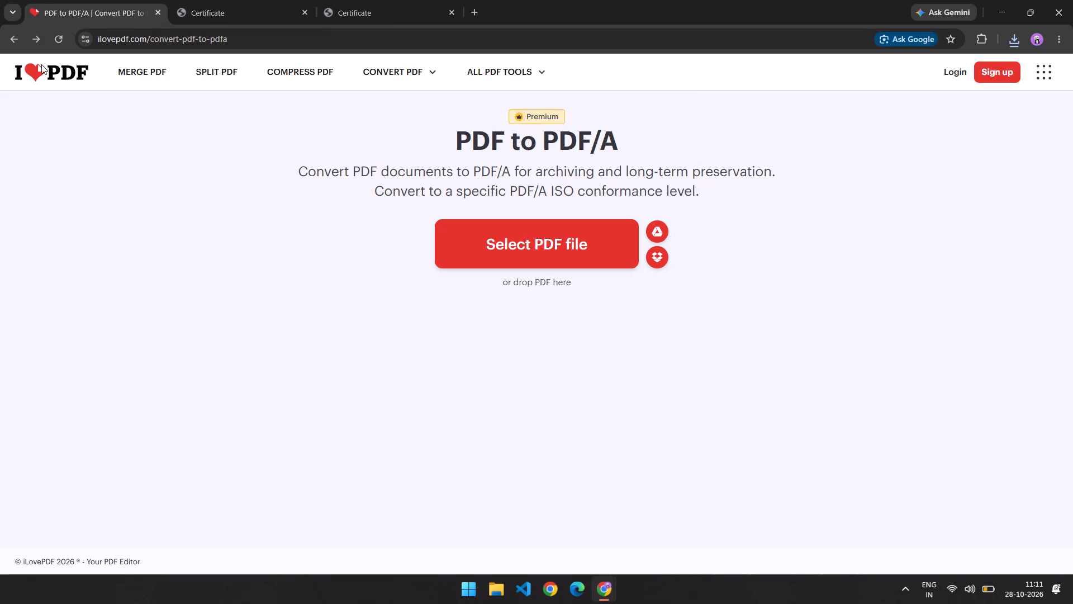
pyautogui.moveTo(41, 64); pyautogui.dragTo(209, 67)
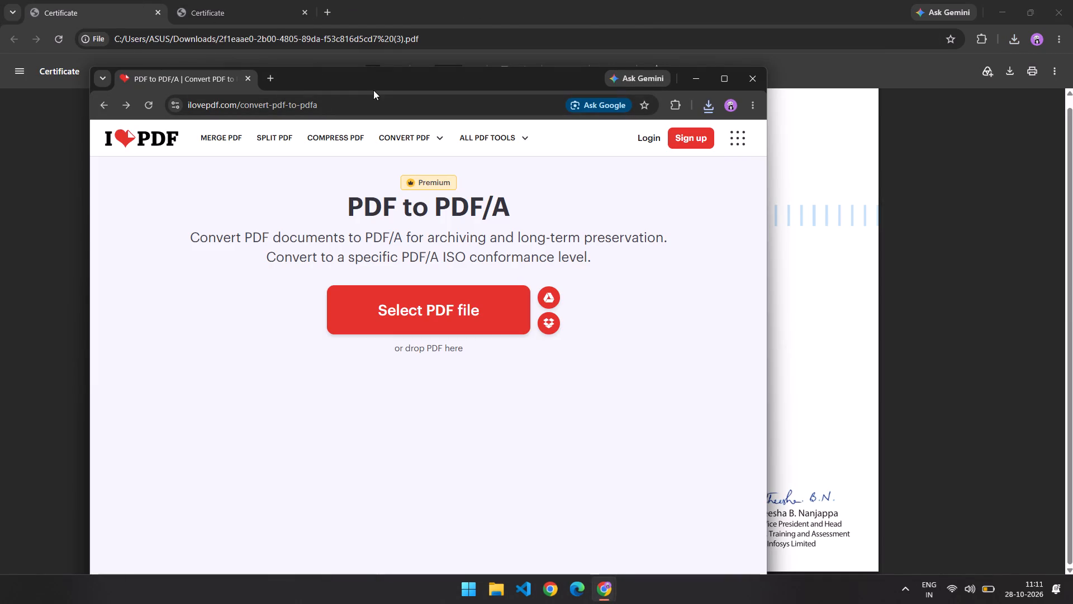
pyautogui.doubleClick(571, 79)
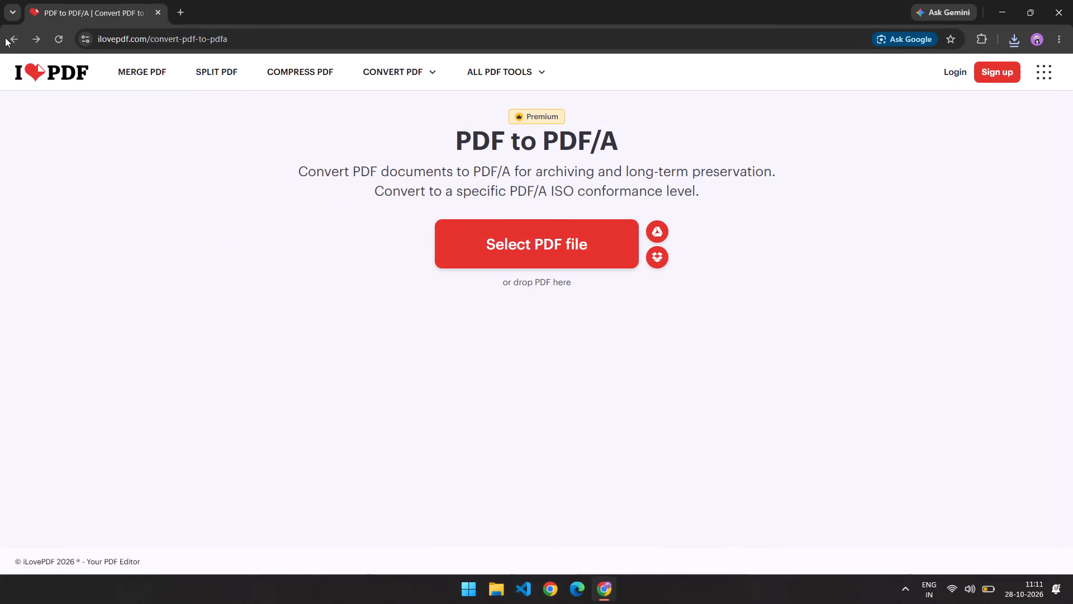
pyautogui.click(5, 37)
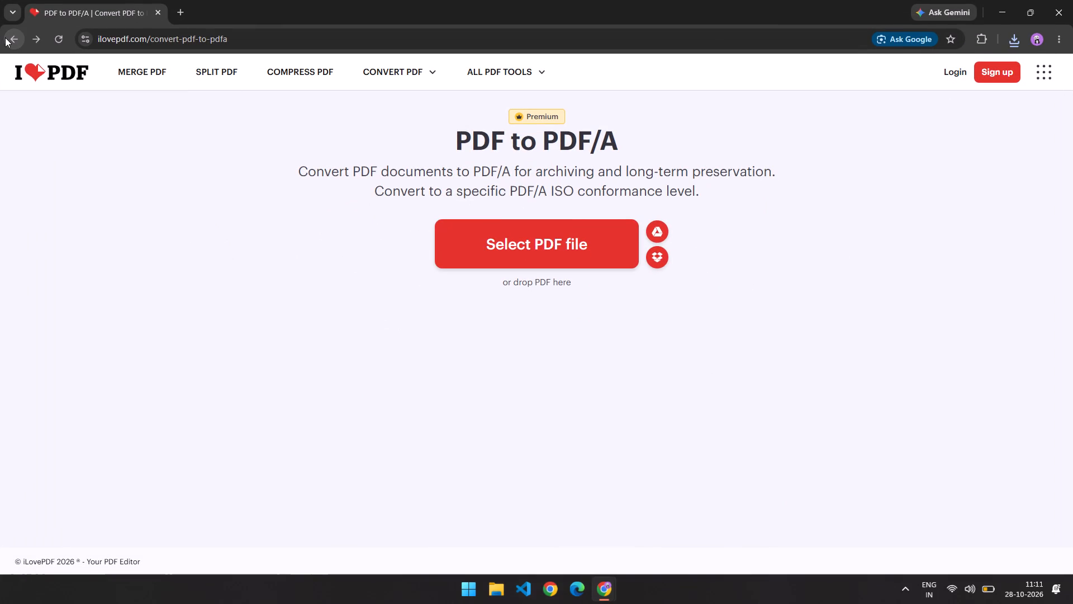
pyautogui.click(5, 37)
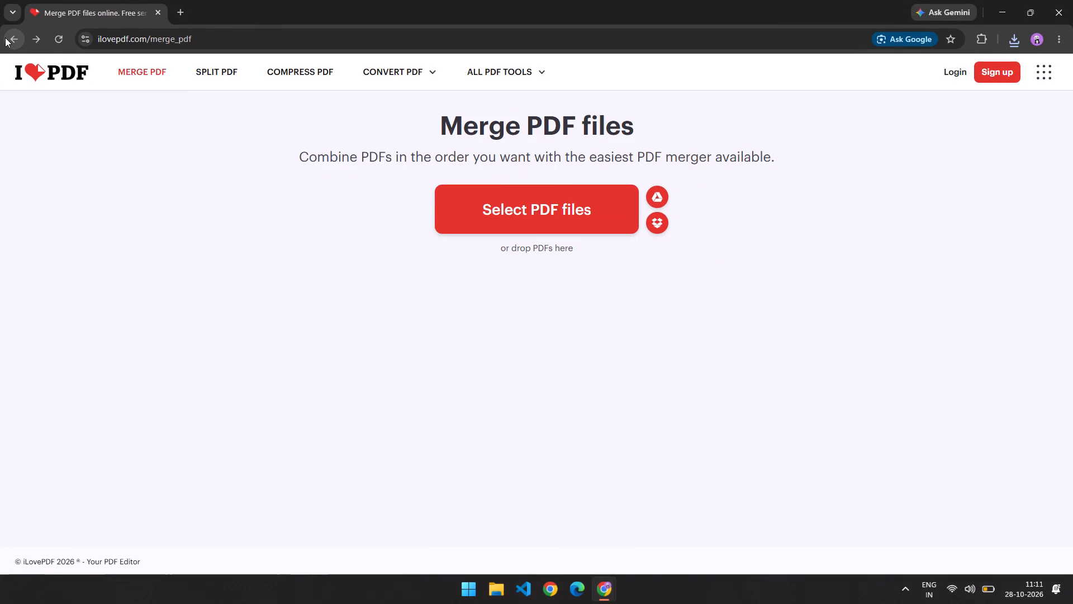
# Preview the 2f1eaae0 PDF with suffix (3) from the Merge PDF file picker, dismiss the picker, and examine the certificate page.
pyautogui.click(480, 213)
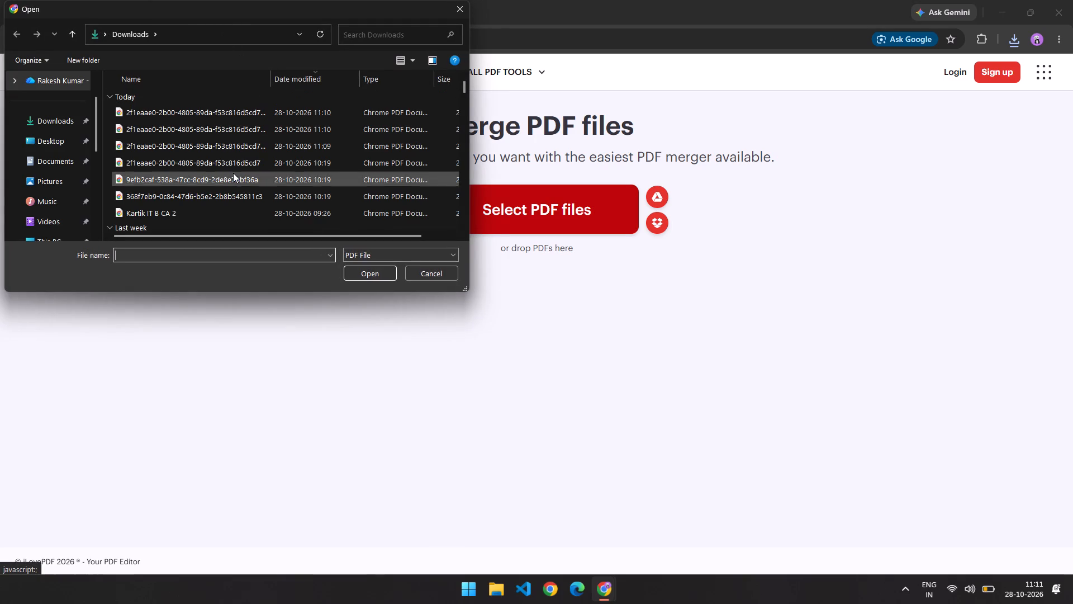
pyautogui.click(250, 117)
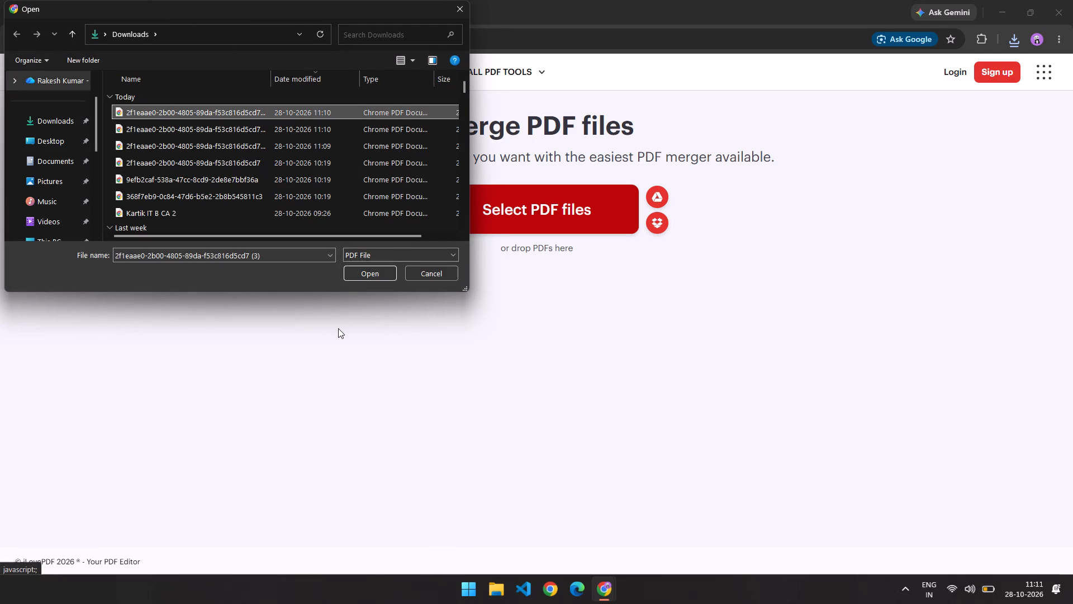
pyautogui.click(332, 360)
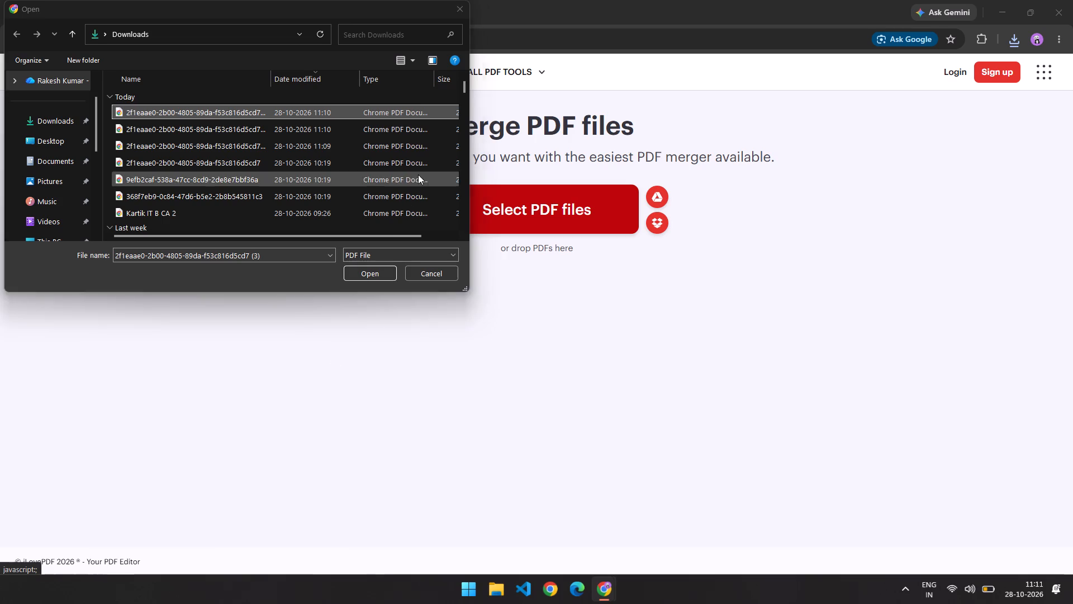
pyautogui.rightClick(390, 109)
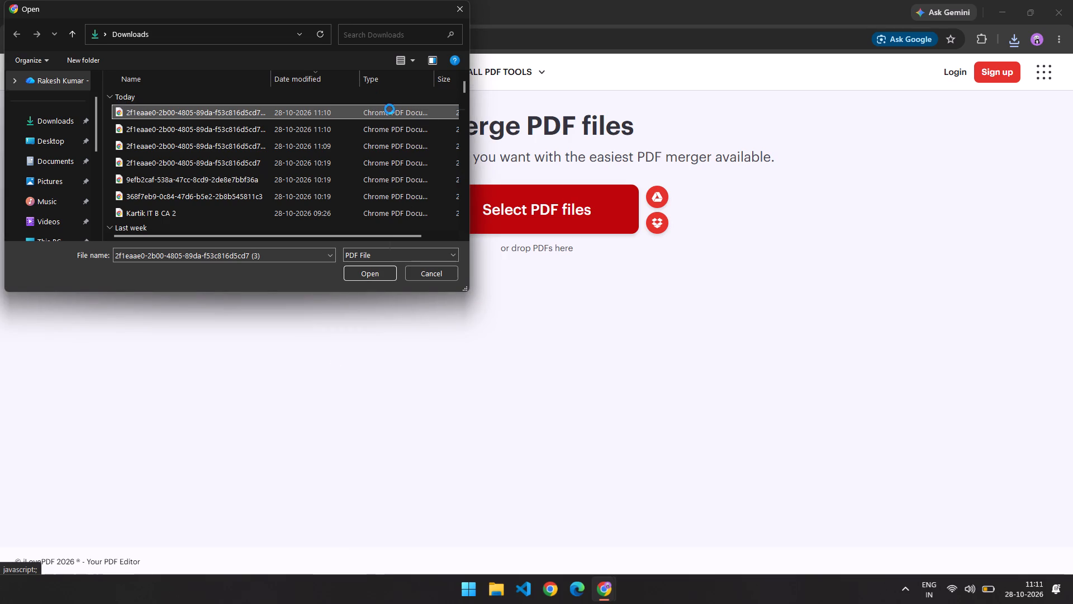
pyautogui.click(410, 137)
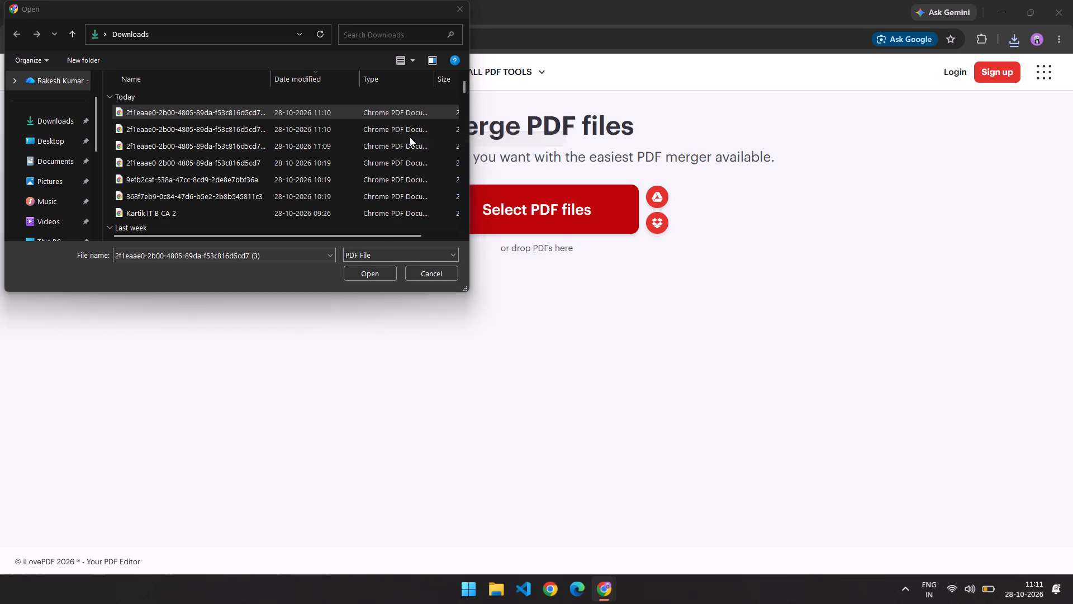
pyautogui.scroll(-6, 552, 390)
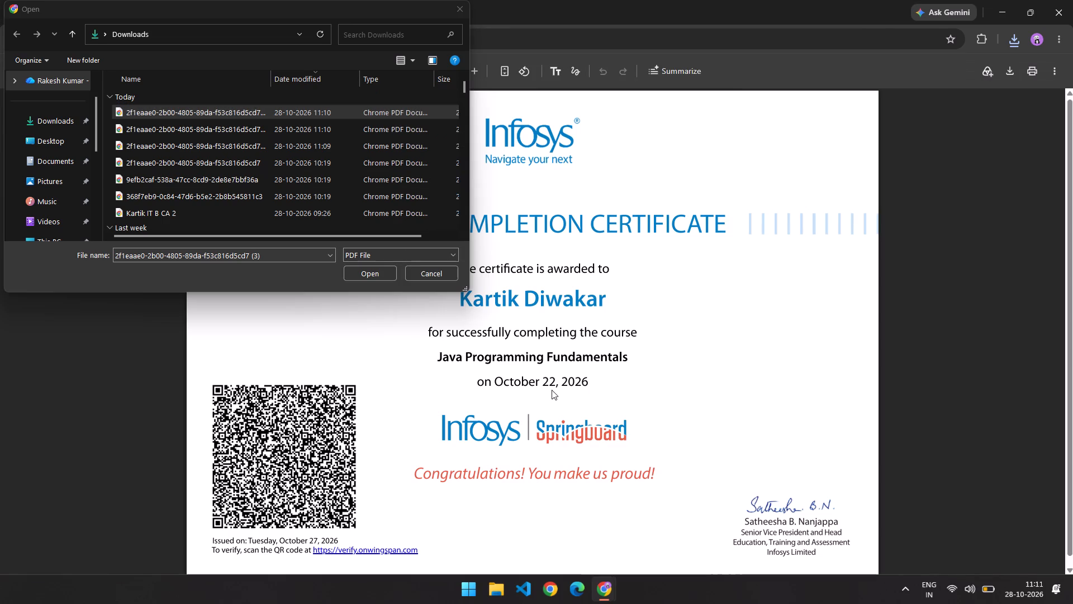
pyautogui.scroll(4, 552, 390)
pyautogui.scroll(-3, 552, 390)
pyautogui.click(457, 12)
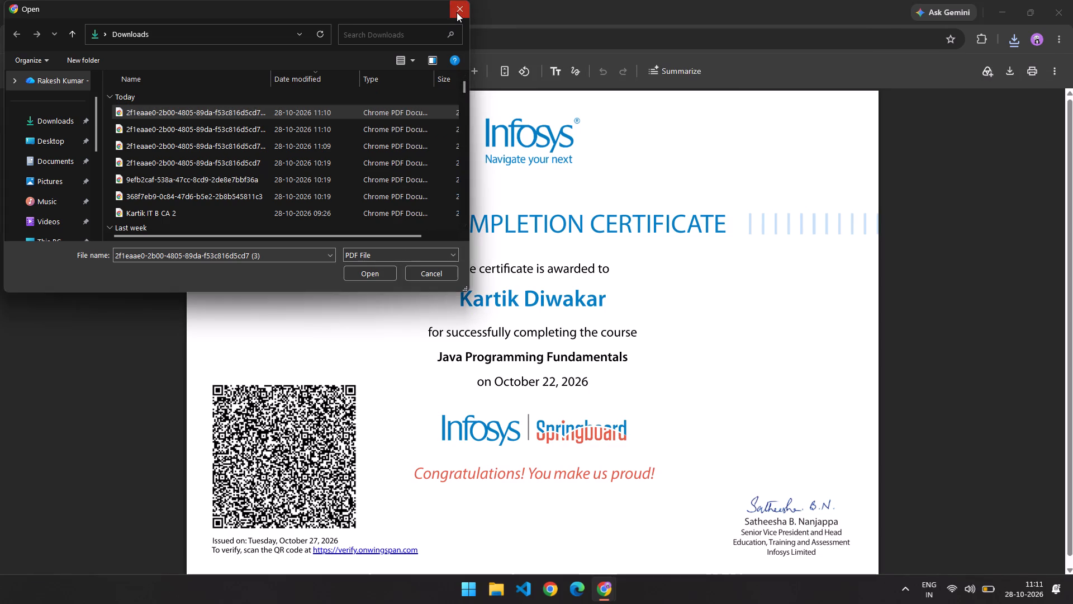
pyautogui.scroll(-2, 425, 236)
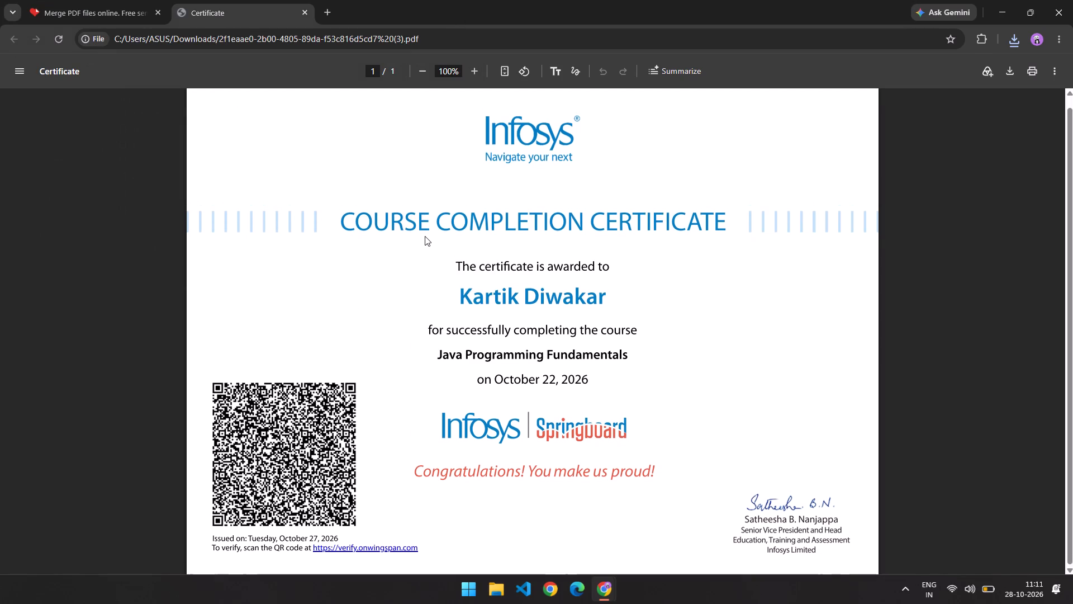
# Add the 2f1eaae0 PDF with suffix (3) from Downloads as the first file in Merge PDF.
pyautogui.click(152, 0)
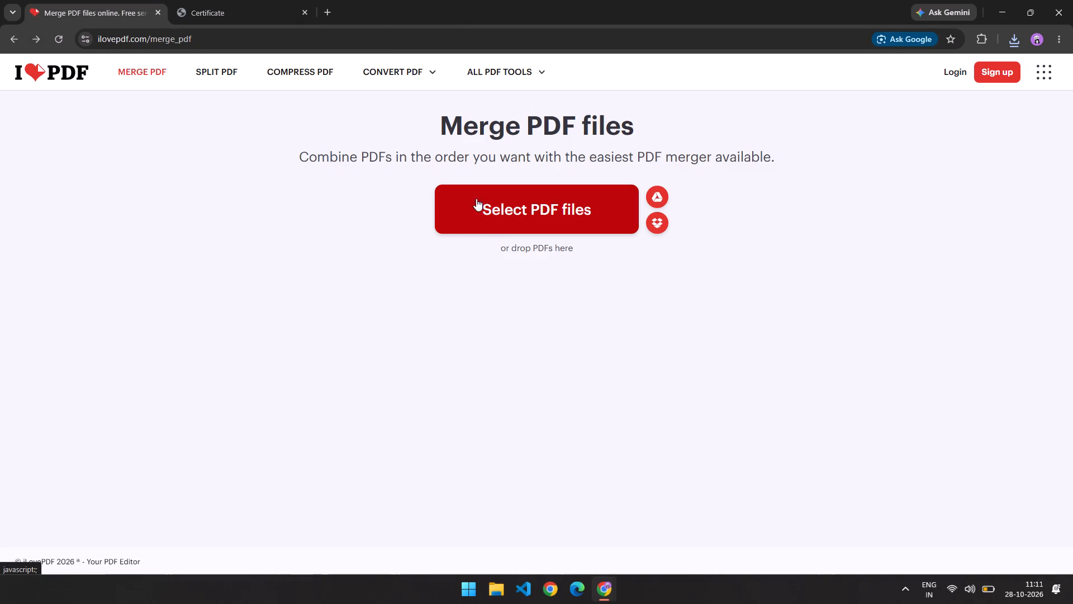
pyautogui.click(485, 238)
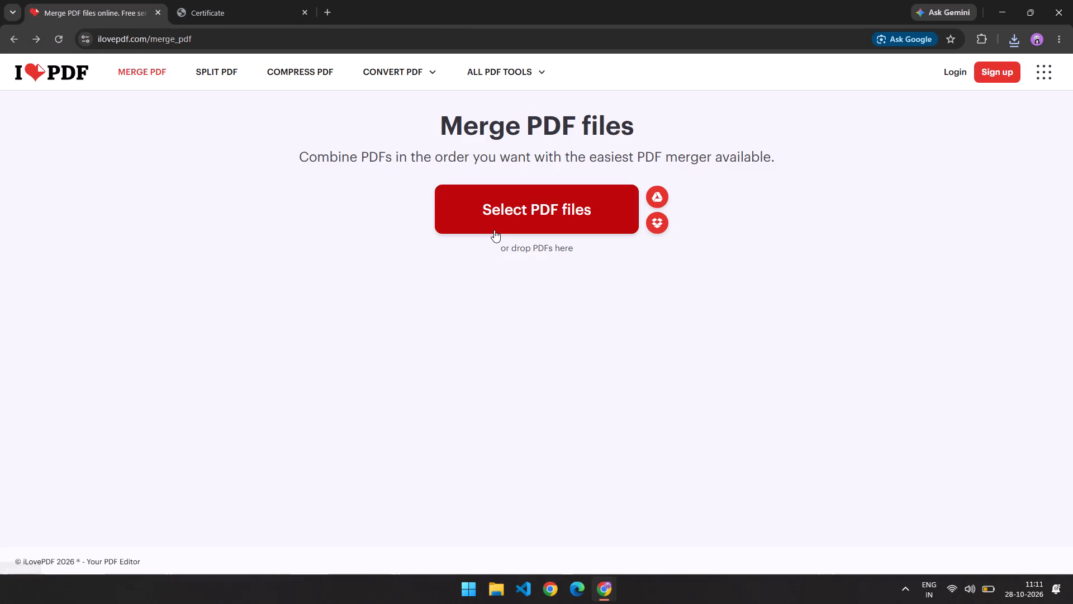
pyautogui.click(494, 230)
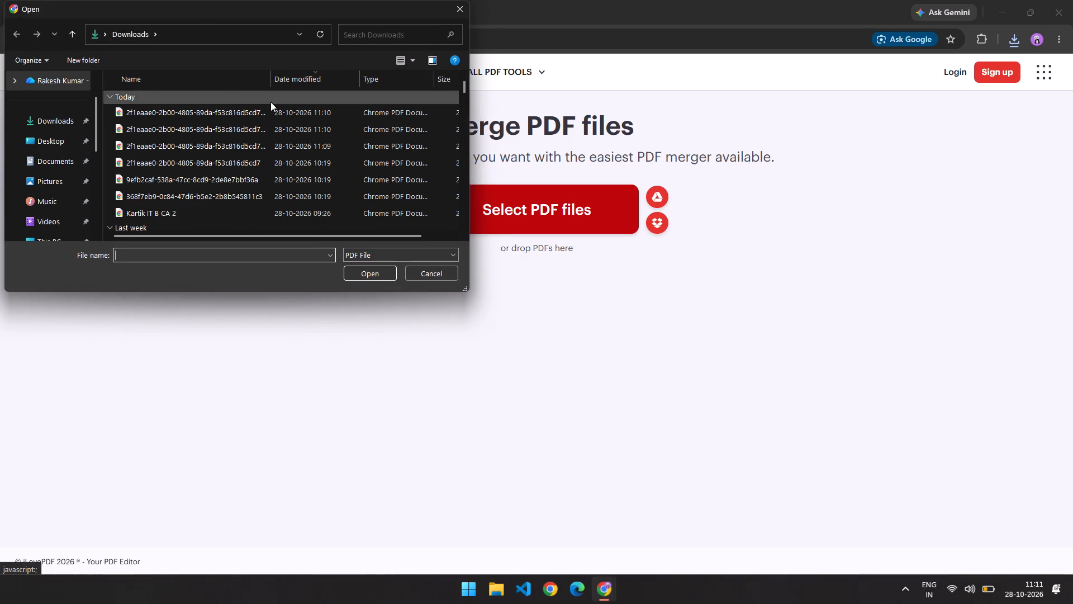
pyautogui.click(270, 106)
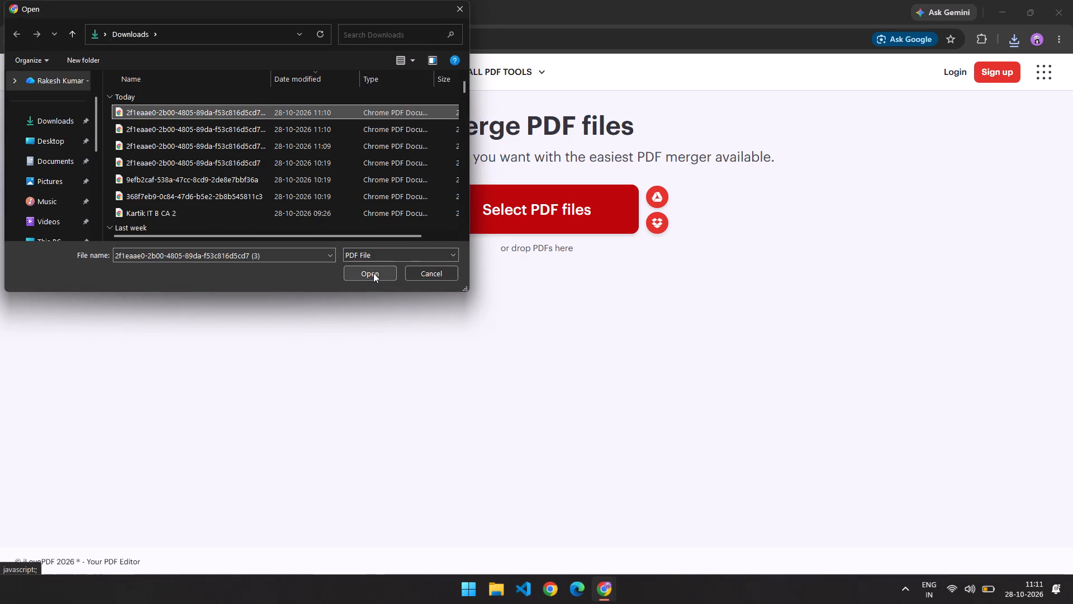
pyautogui.click(373, 273)
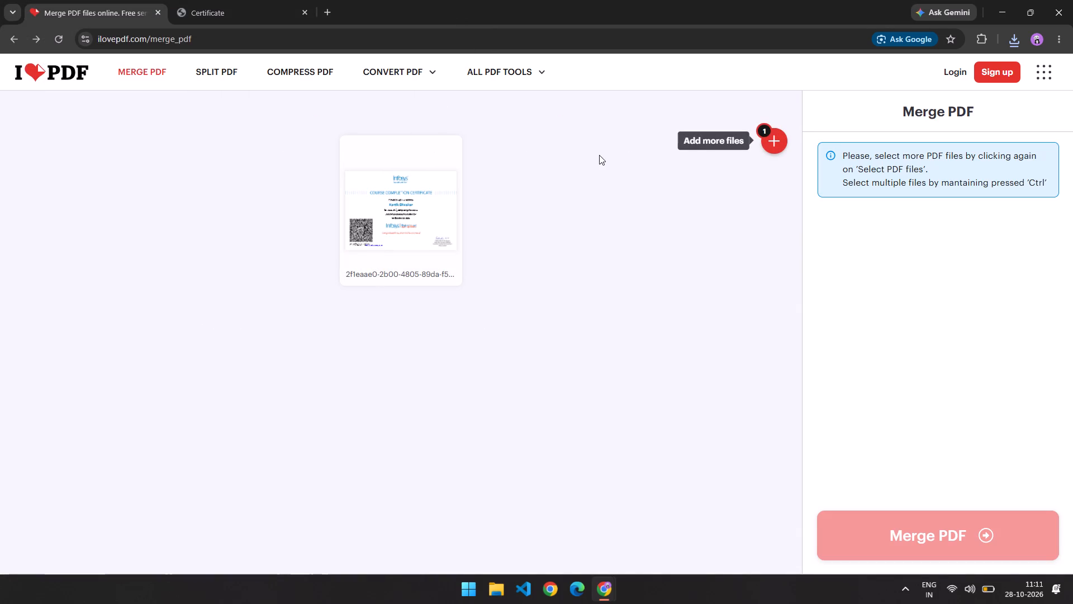
# Add the 2f1eaae0 PDF with suffix (2) from Downloads as the second file to merge.
pyautogui.click(769, 134)
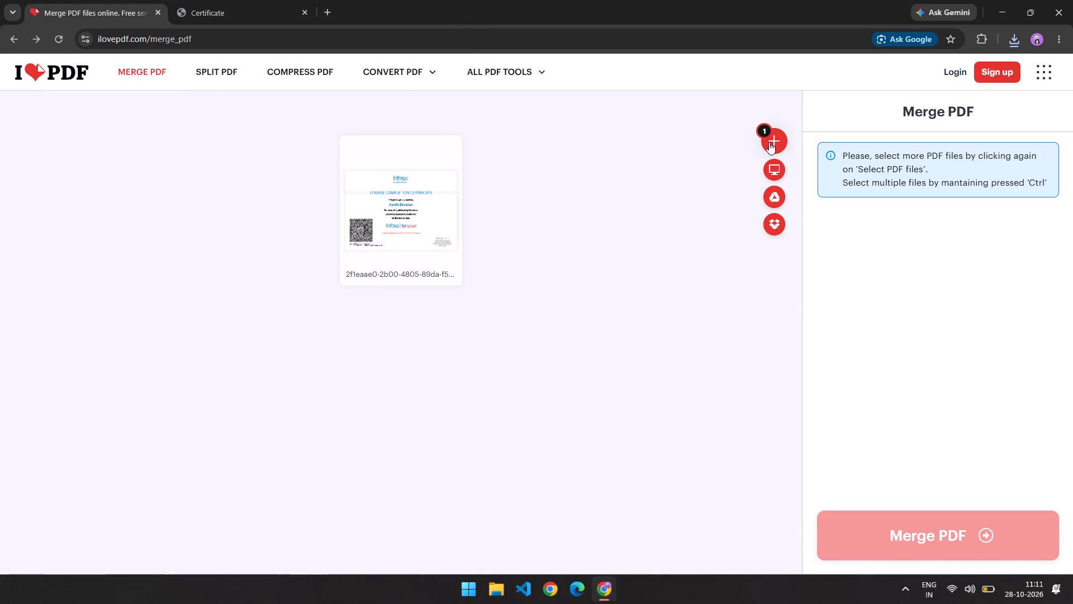
pyautogui.click(769, 142)
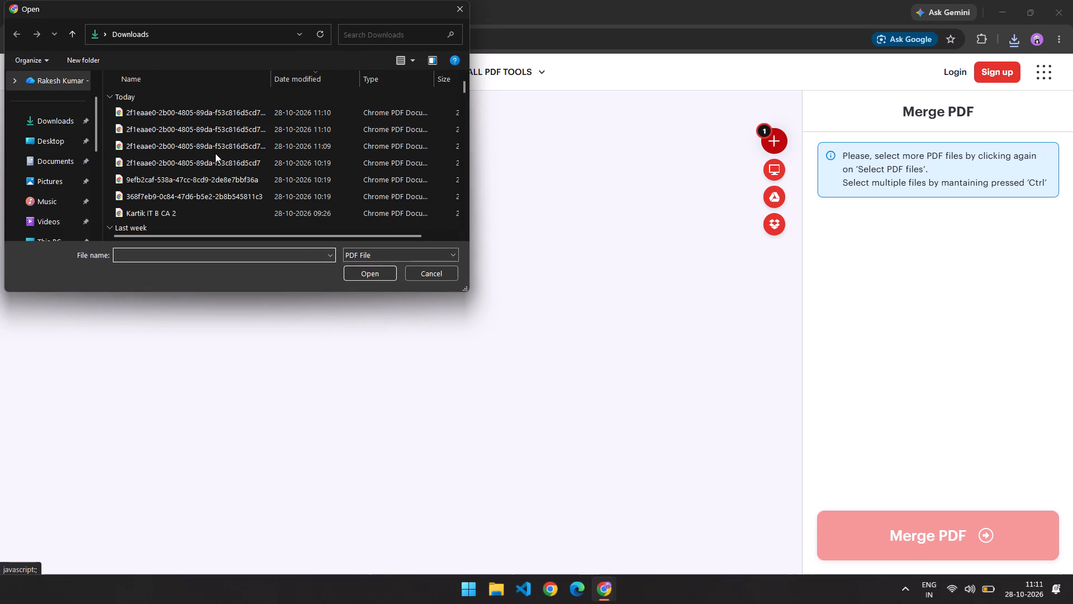
pyautogui.click(232, 134)
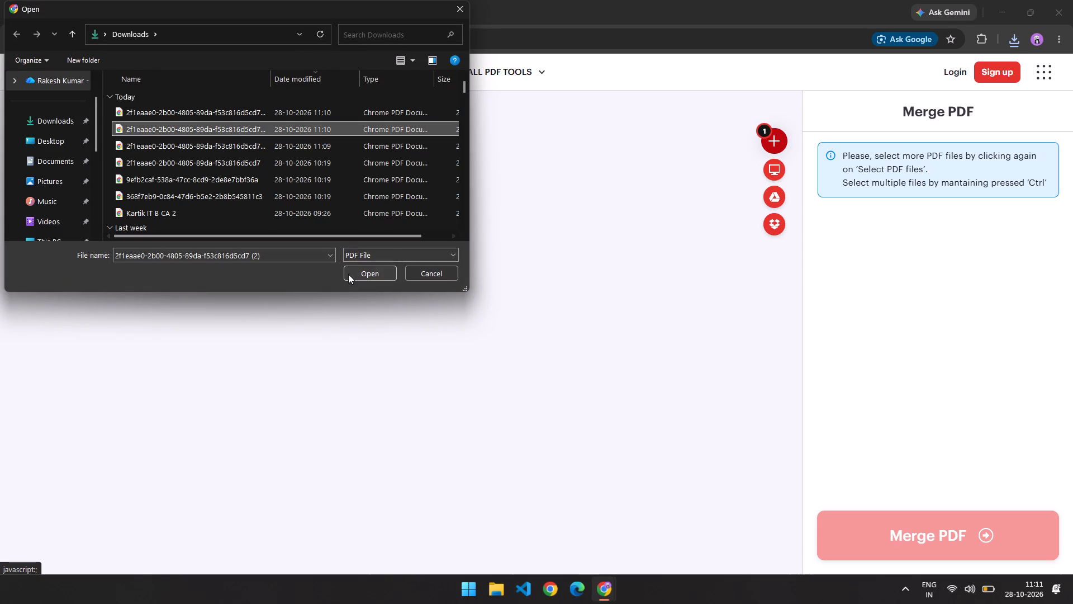
pyautogui.click(348, 274)
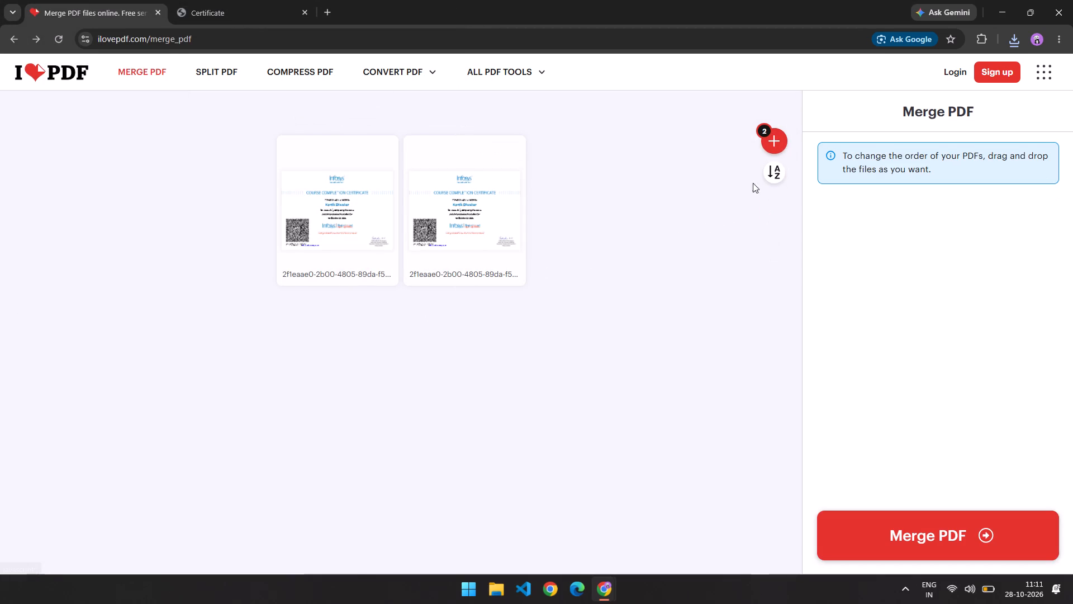
# Add the 2f1eaae0 PDF without a number suffix from Downloads as the third file to merge.
pyautogui.click(778, 143)
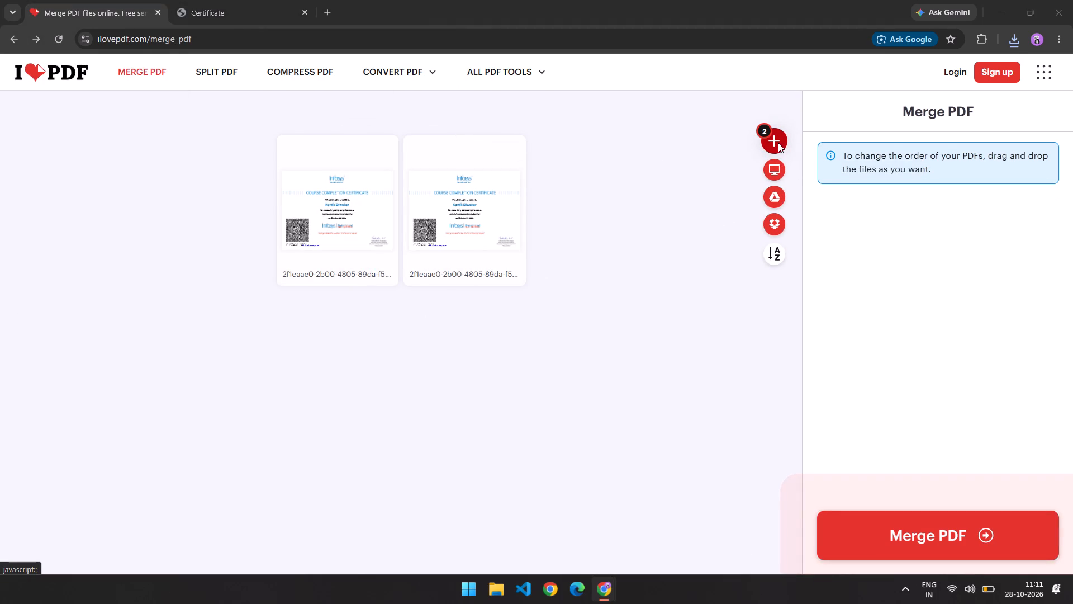
pyautogui.click(217, 161)
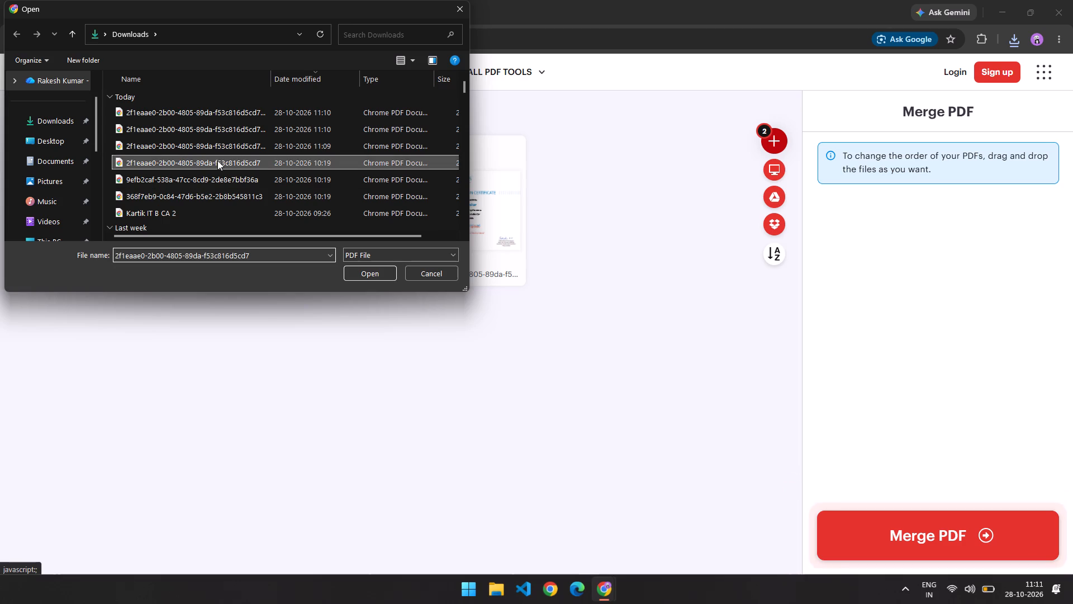
pyautogui.click(390, 270)
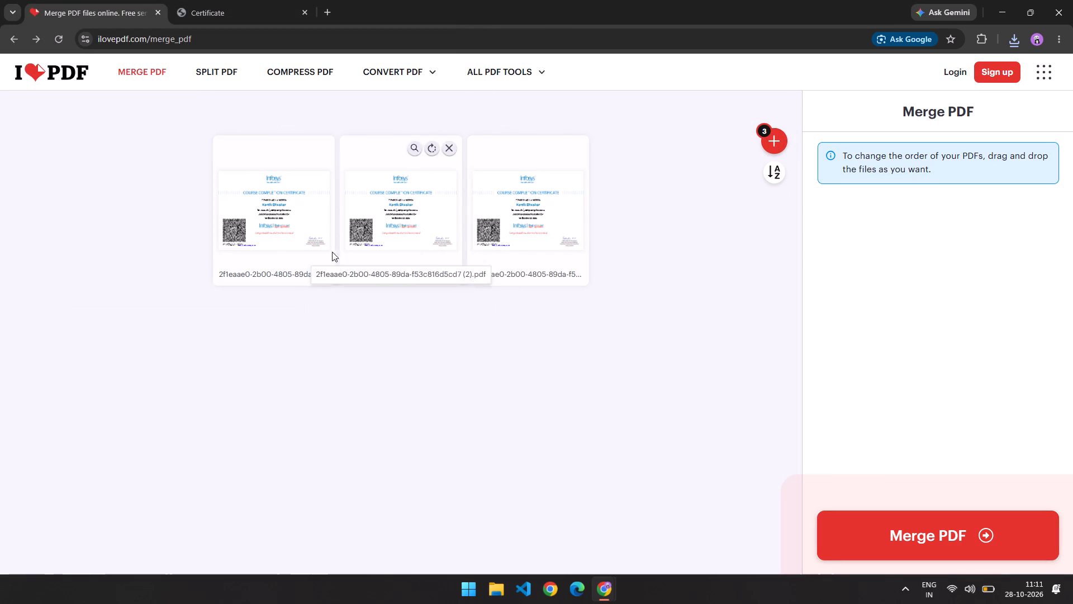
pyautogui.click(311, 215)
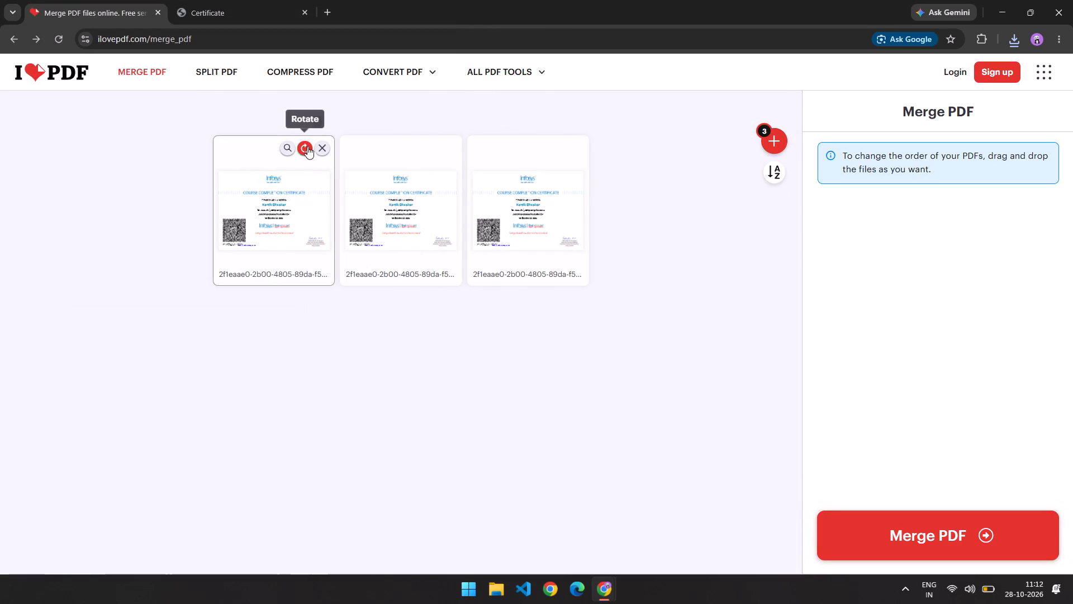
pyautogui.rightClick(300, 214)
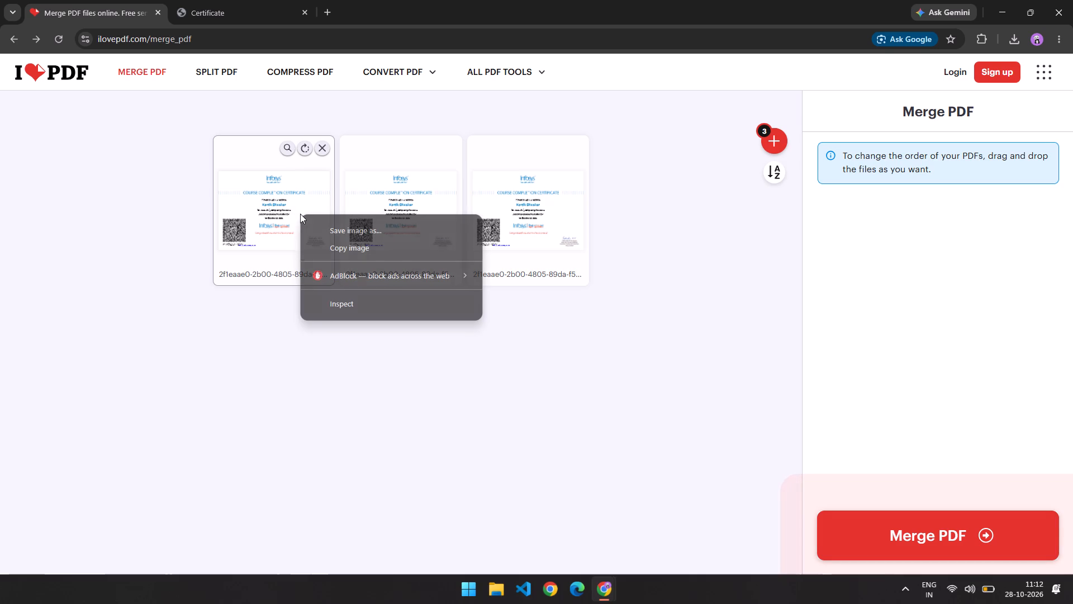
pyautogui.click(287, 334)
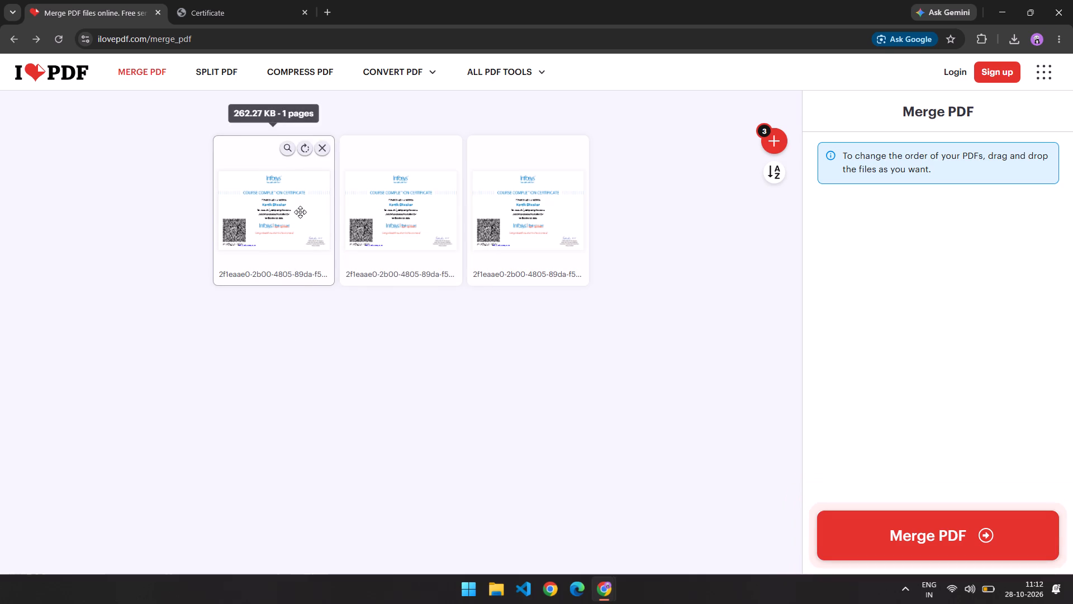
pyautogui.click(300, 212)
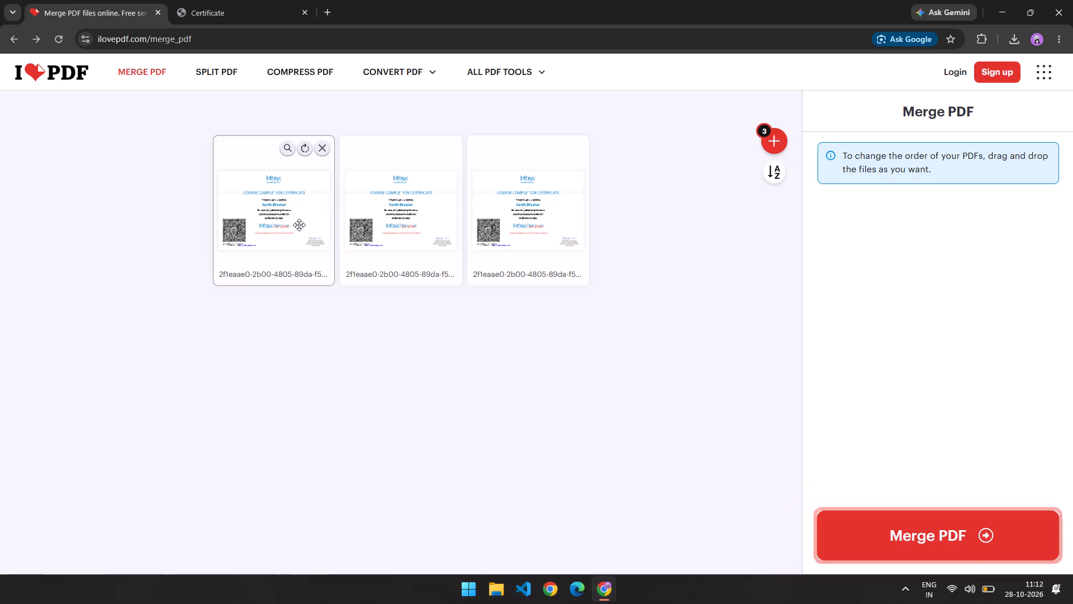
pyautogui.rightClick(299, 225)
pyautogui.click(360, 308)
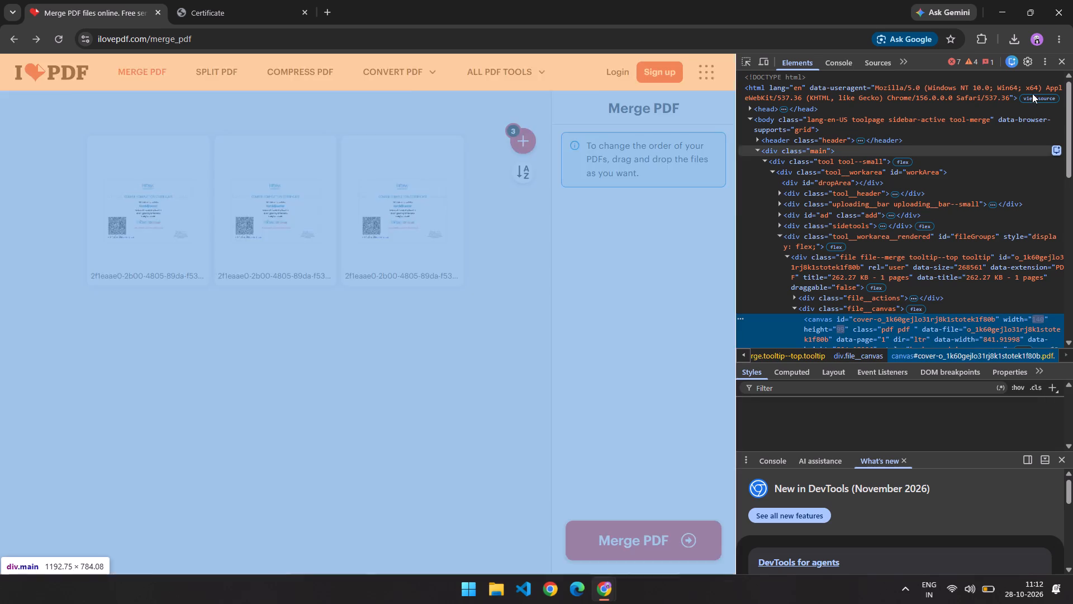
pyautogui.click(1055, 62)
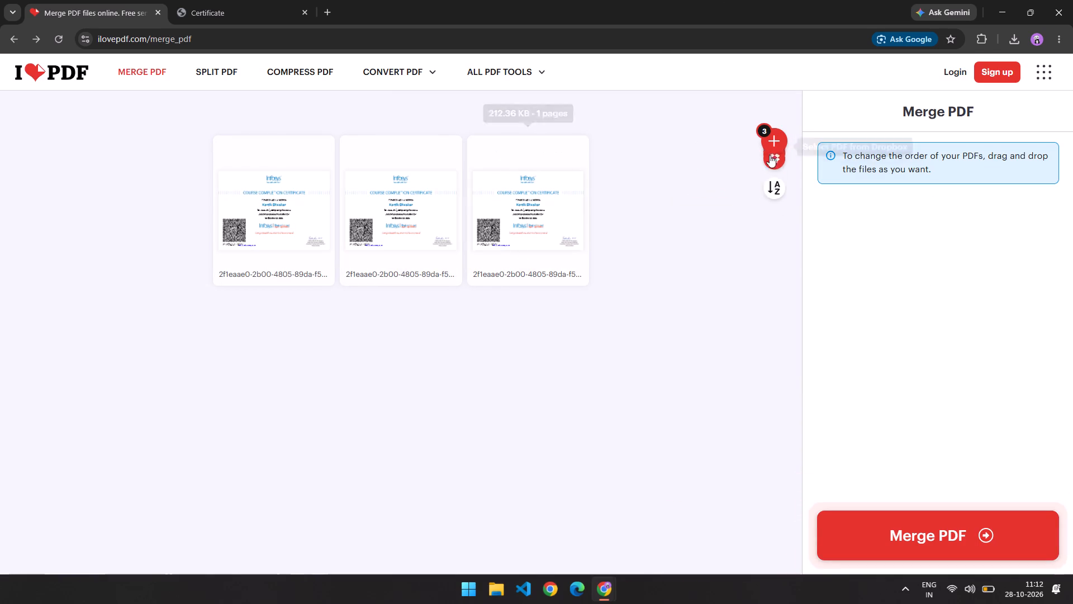
# Merge the three certificate PDFs and download the merged file.
pyautogui.click(913, 546)
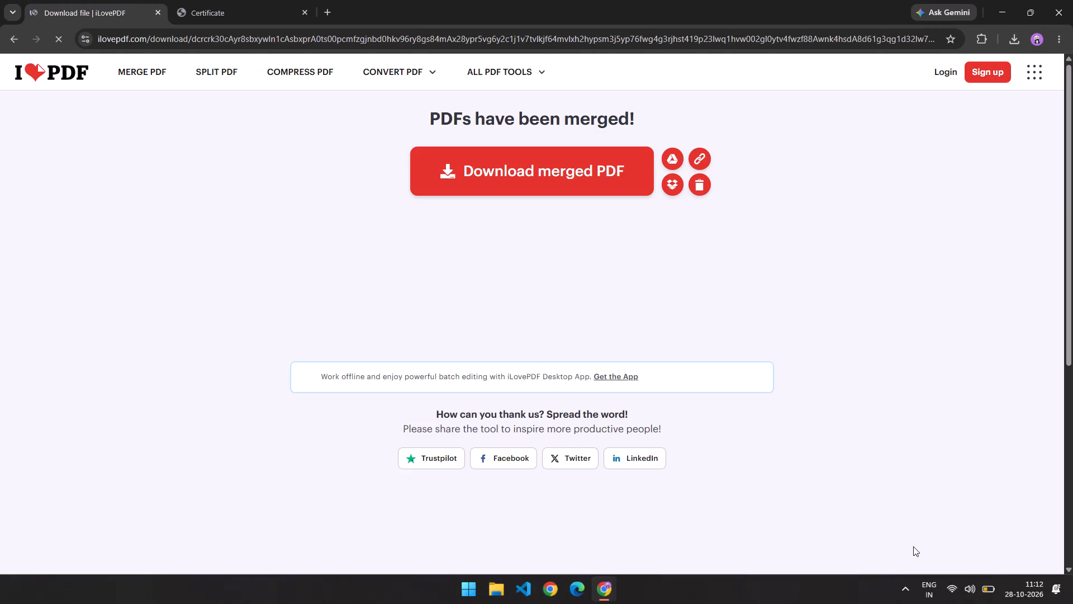
pyautogui.click(575, 173)
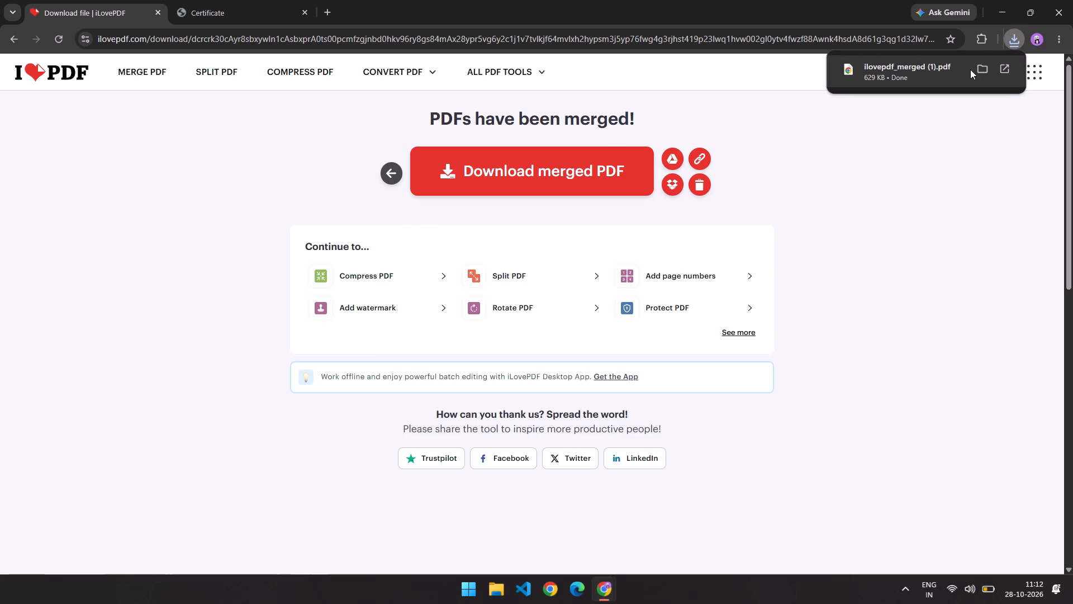
# Open the downloaded merged PDF, check its certificate pages through to the last one, and return to the iLovePDF page.
pyautogui.click(961, 72)
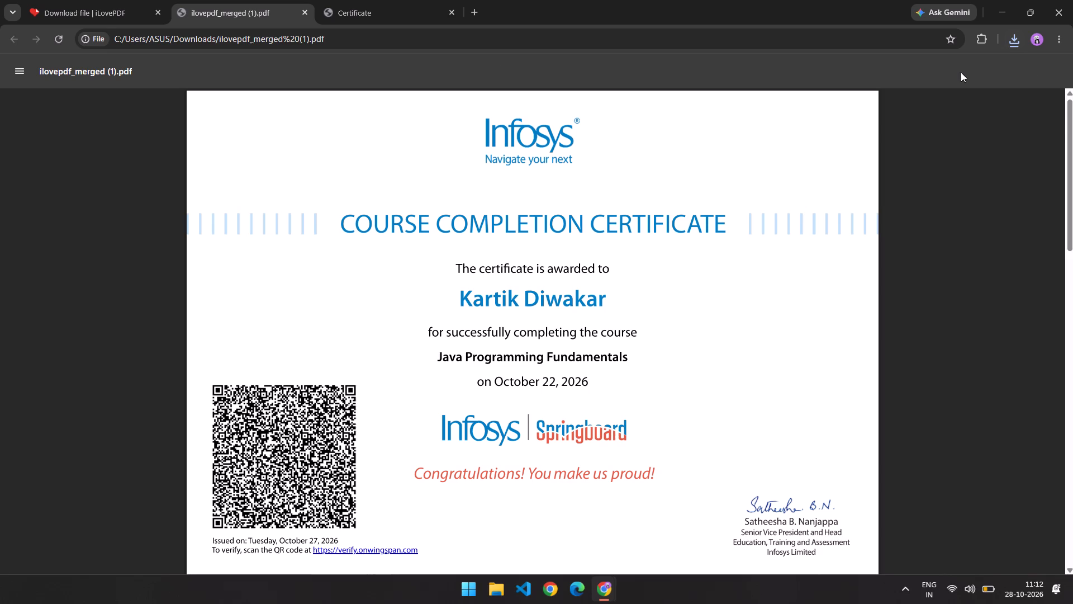
pyautogui.scroll(-8, 649, 199)
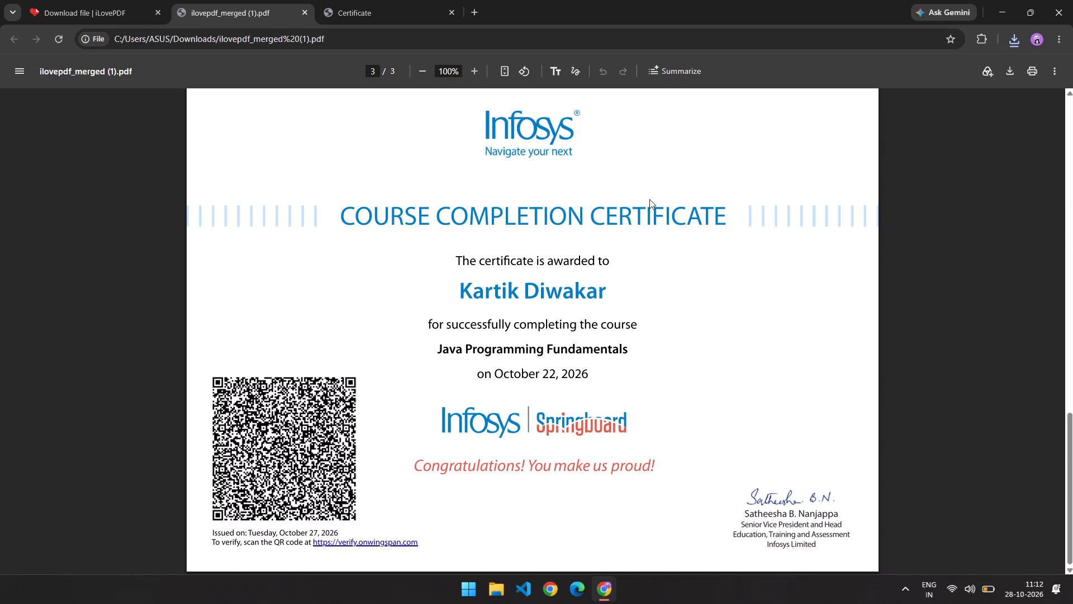
pyautogui.click(99, 11)
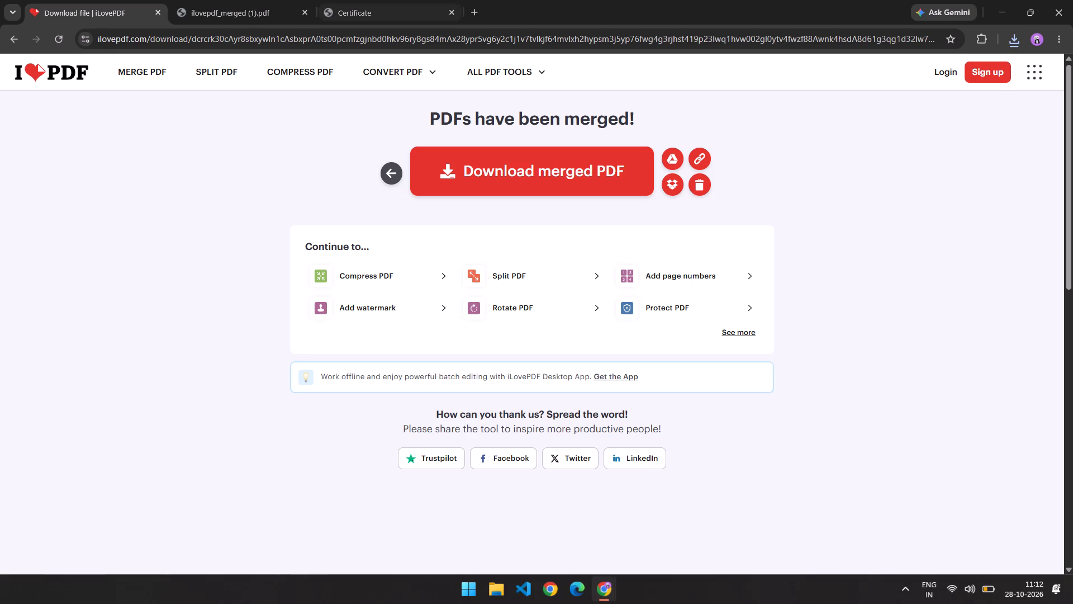
# Search Google for "kiet lms" in a new tab.
pyautogui.click(481, 7)
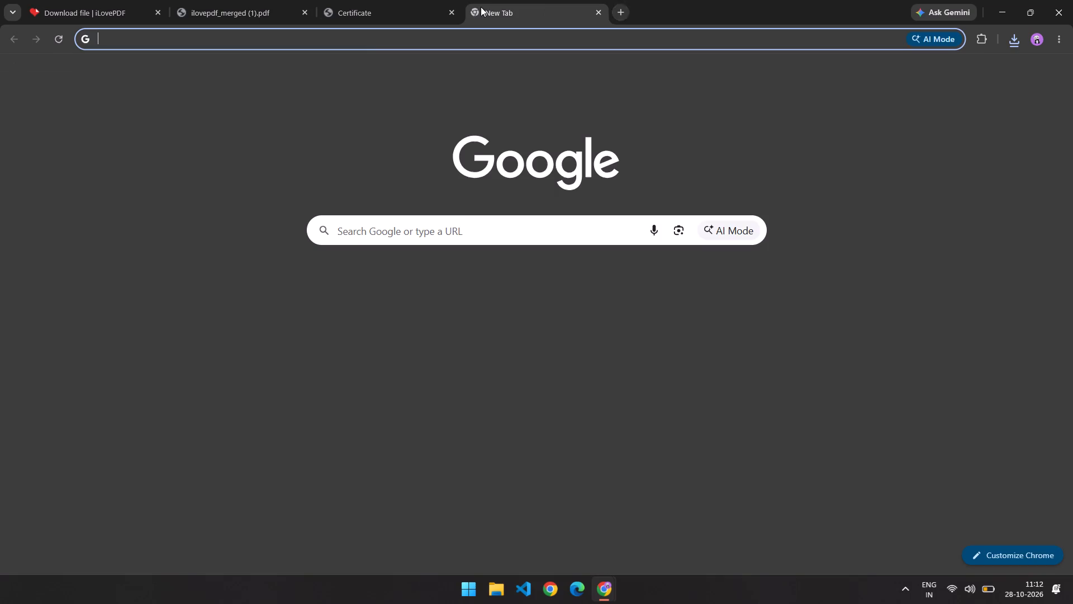
pyautogui.click(462, 219)
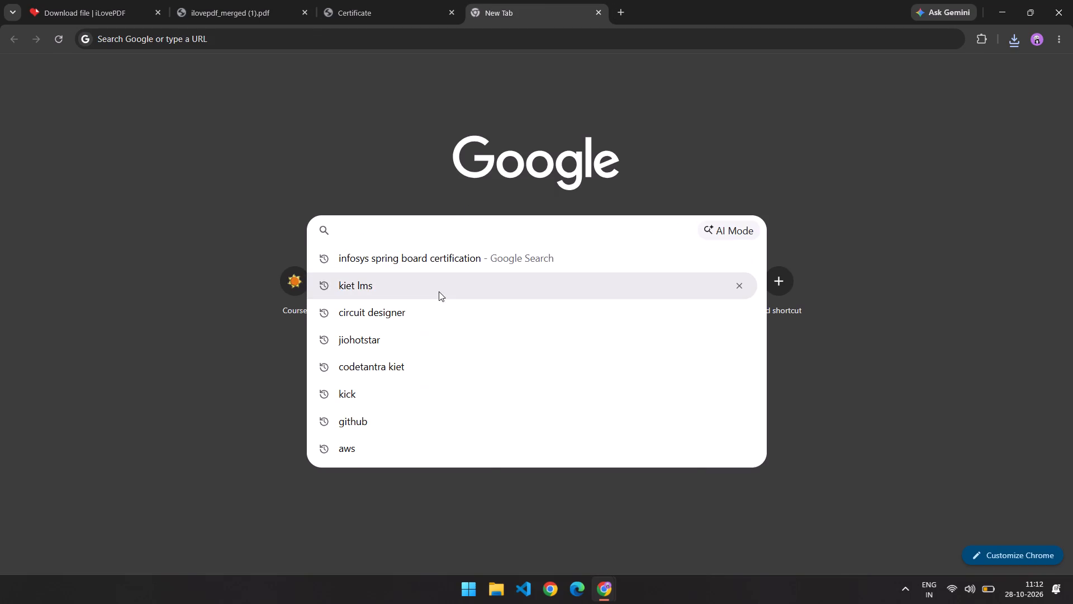
pyautogui.click(439, 291)
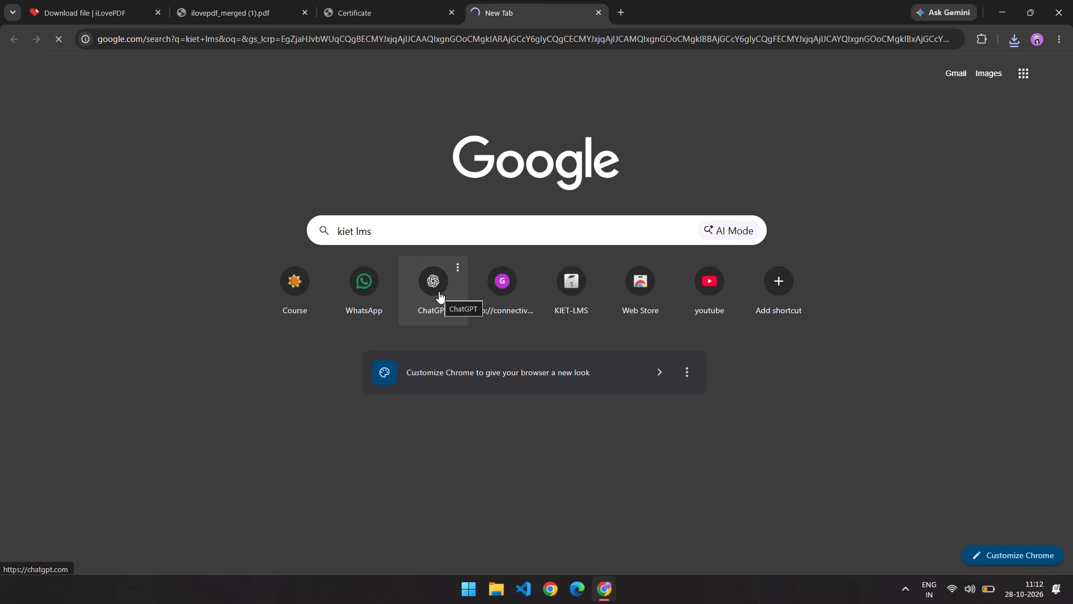
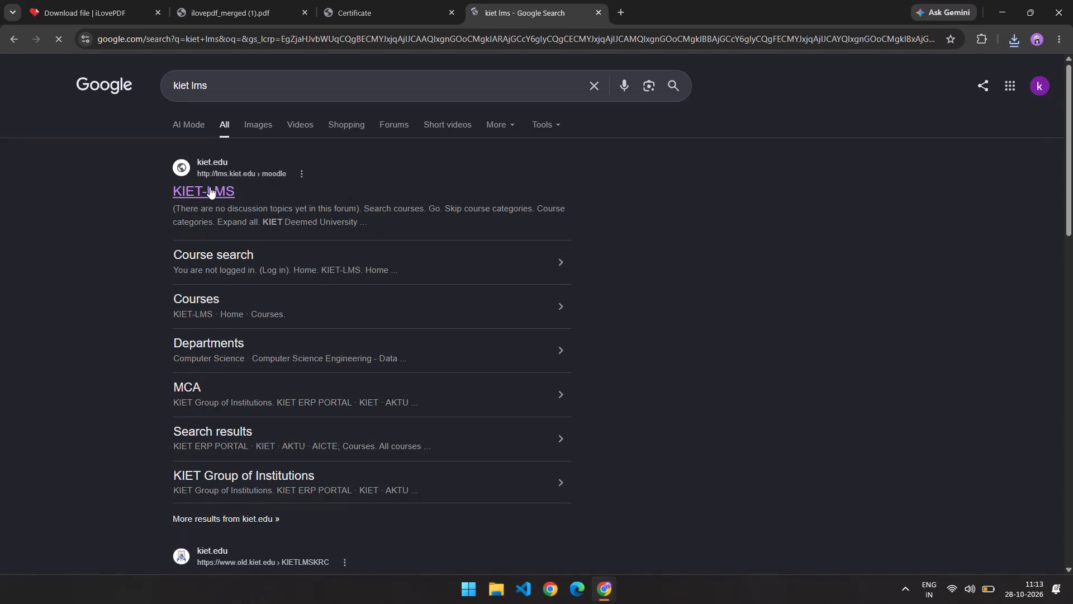
# Open the KIET-LMS site from the search results and enter the 2026-27_OOPs-with-JAVA_CS336B_2nd_B course.
pyautogui.click(209, 187)
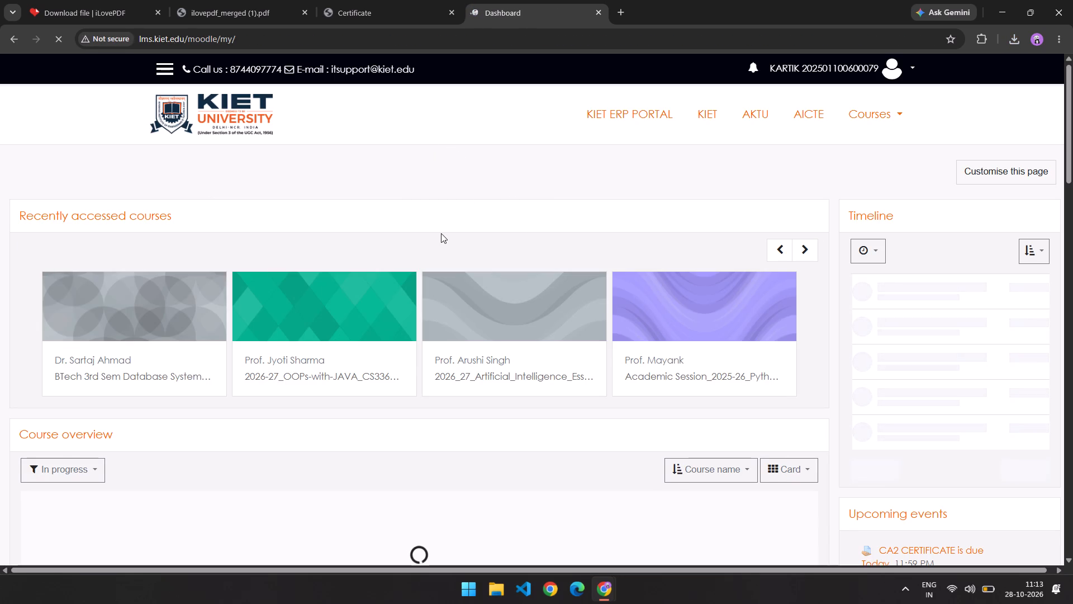
pyautogui.click(297, 373)
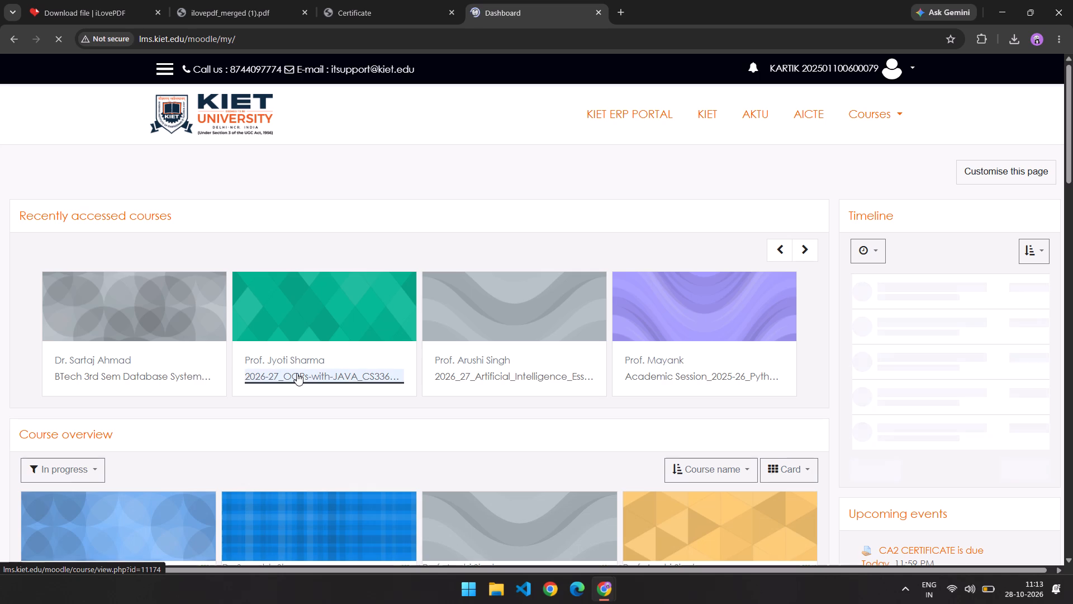
pyautogui.click(272, 283)
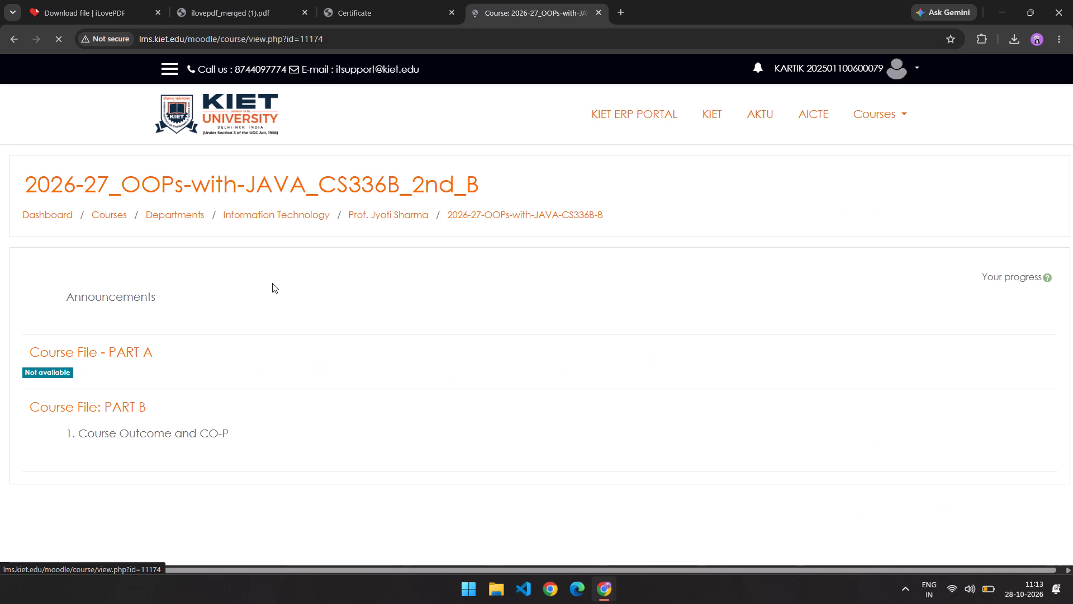
# Open the CA2 CERTIFICATE assignment in the course's Part B section and start adding a submission.
pyautogui.scroll(-3, 236, 385)
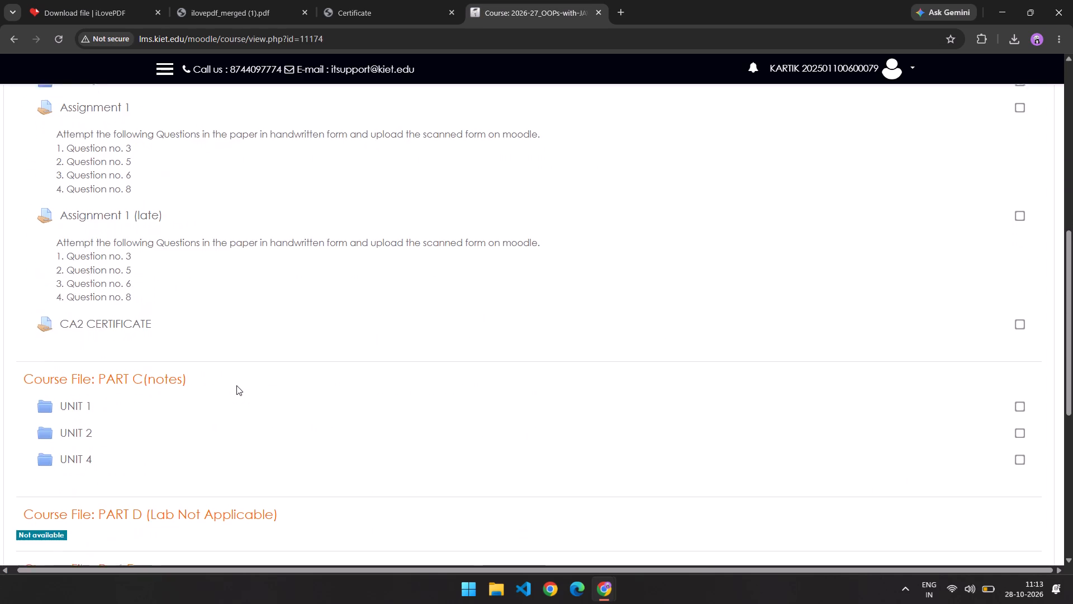
pyautogui.scroll(-2, 236, 385)
pyautogui.scroll(1, 49, 268)
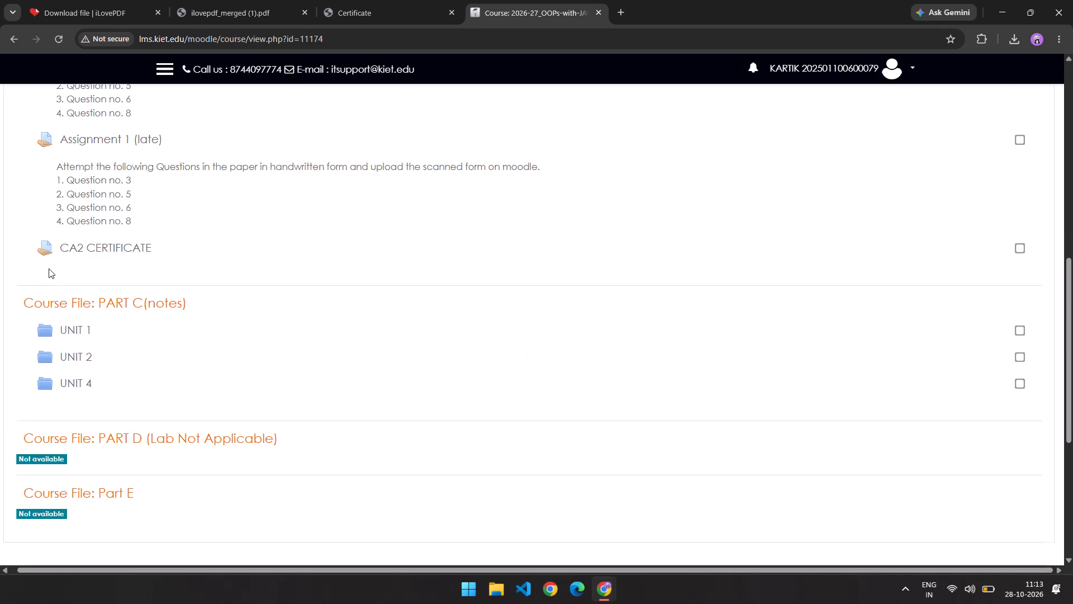
pyautogui.scroll(1, 49, 268)
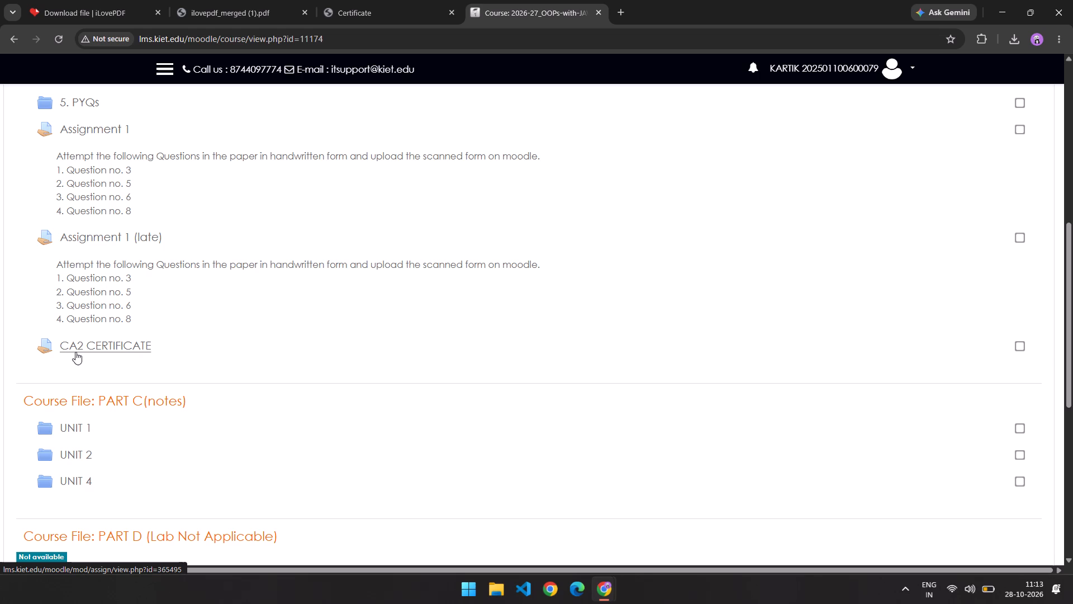
pyautogui.click(75, 352)
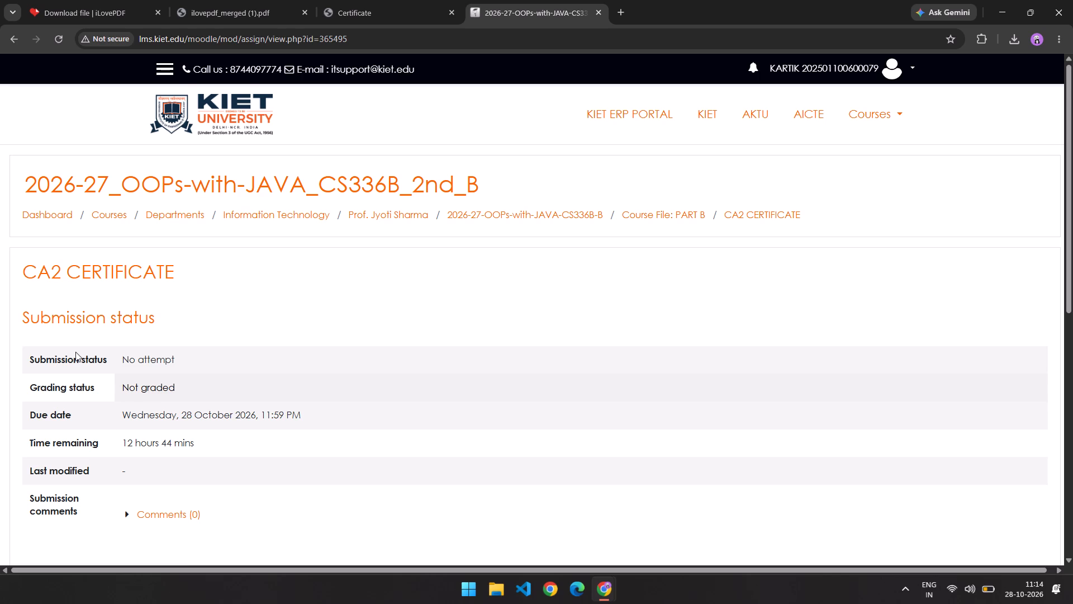
pyautogui.scroll(-2, 75, 352)
pyautogui.click(506, 512)
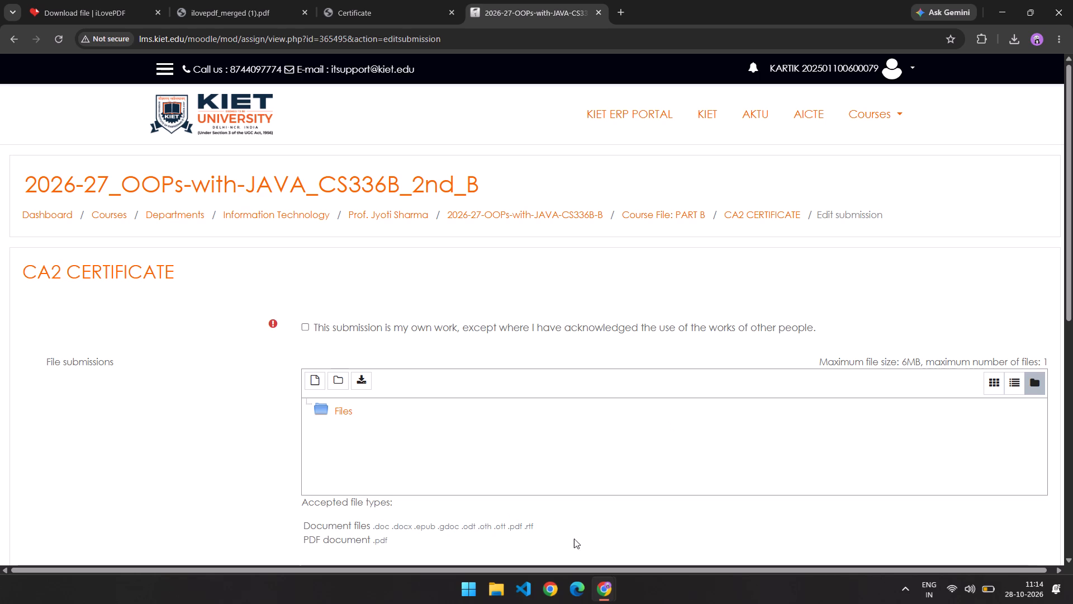
# While choosing a file to upload, rename the merged PDF ilovepdf_merged (1) in Downloads as Infosys Certificates.
pyautogui.click(308, 377)
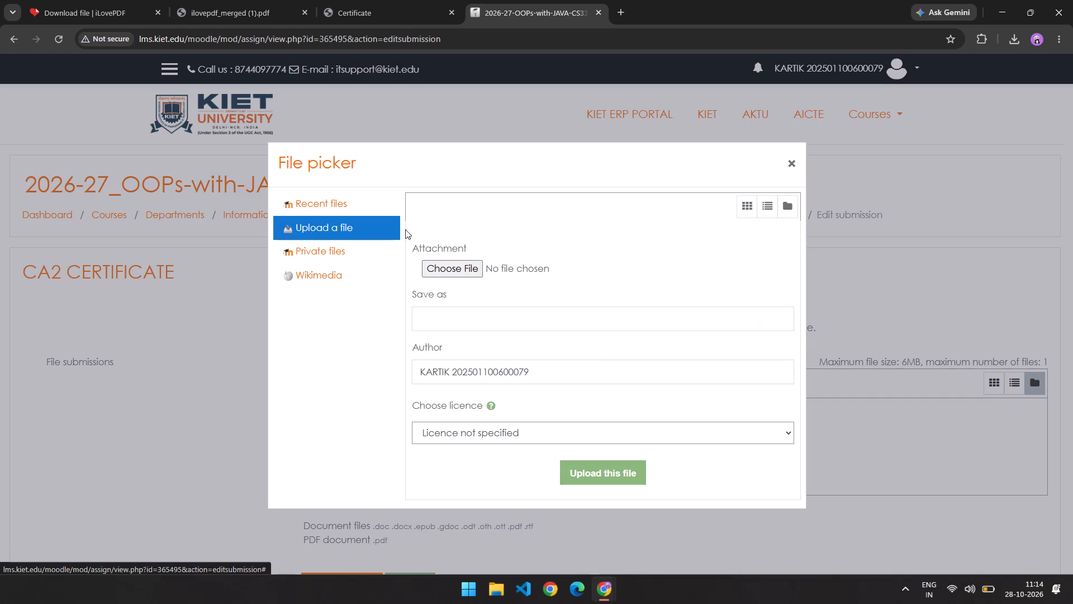
pyautogui.click(452, 273)
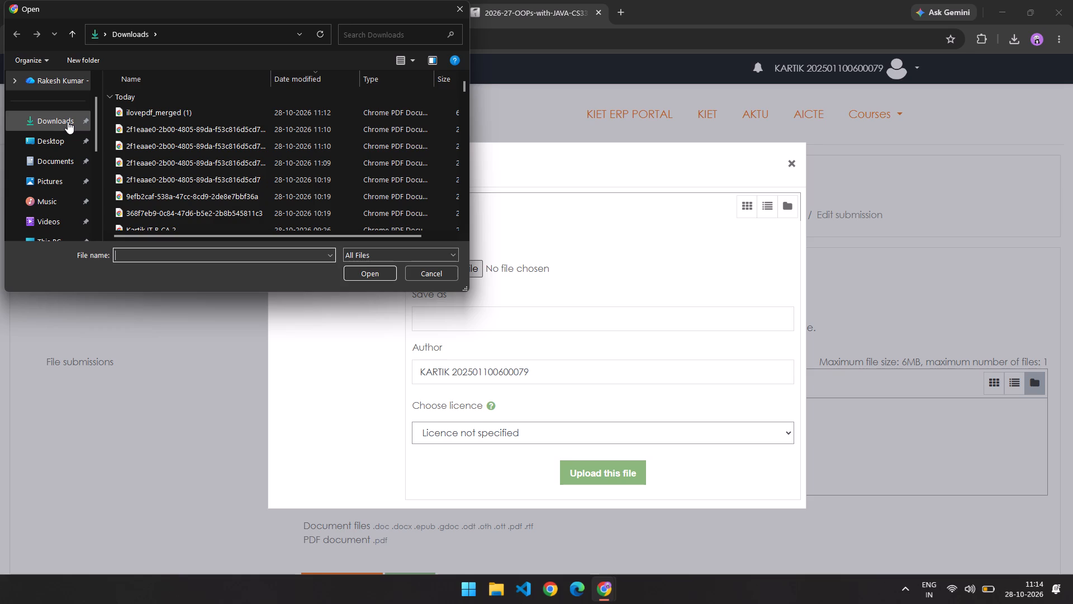
pyautogui.click(143, 106)
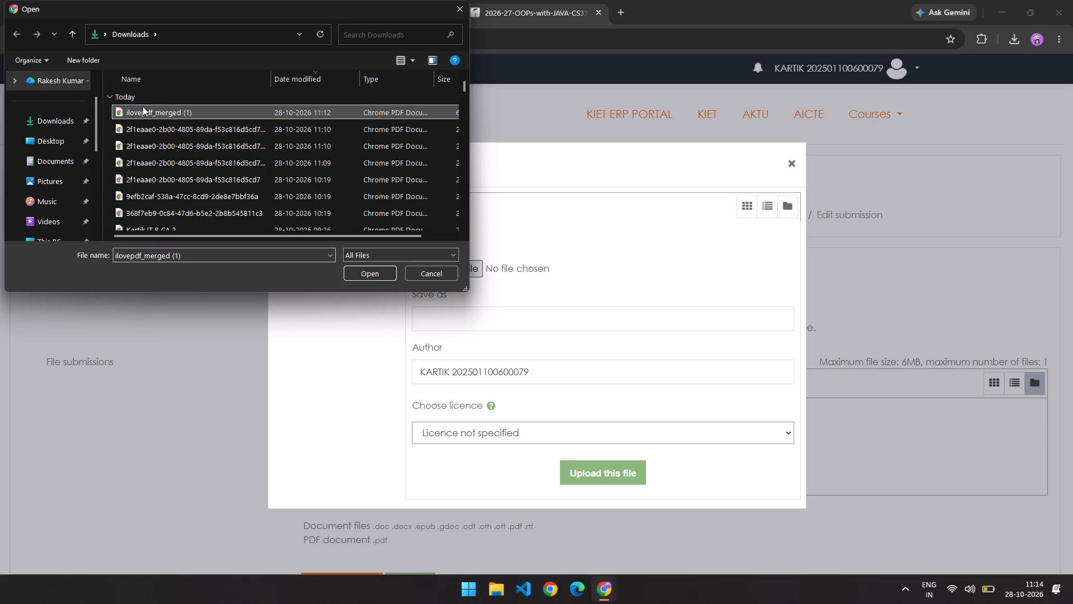
pyautogui.rightClick(228, 114)
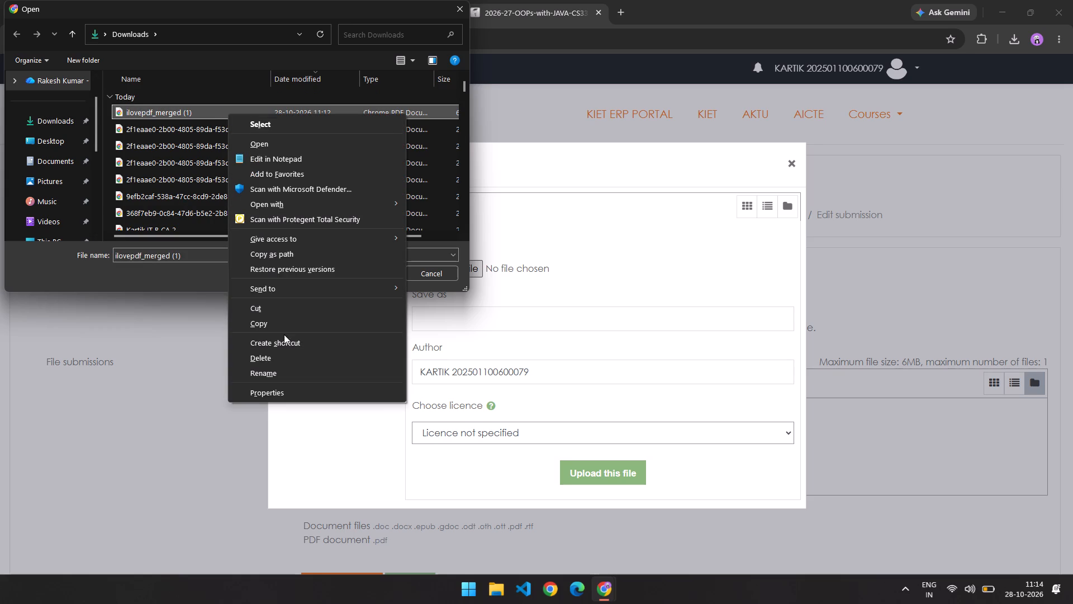
pyautogui.click(282, 371)
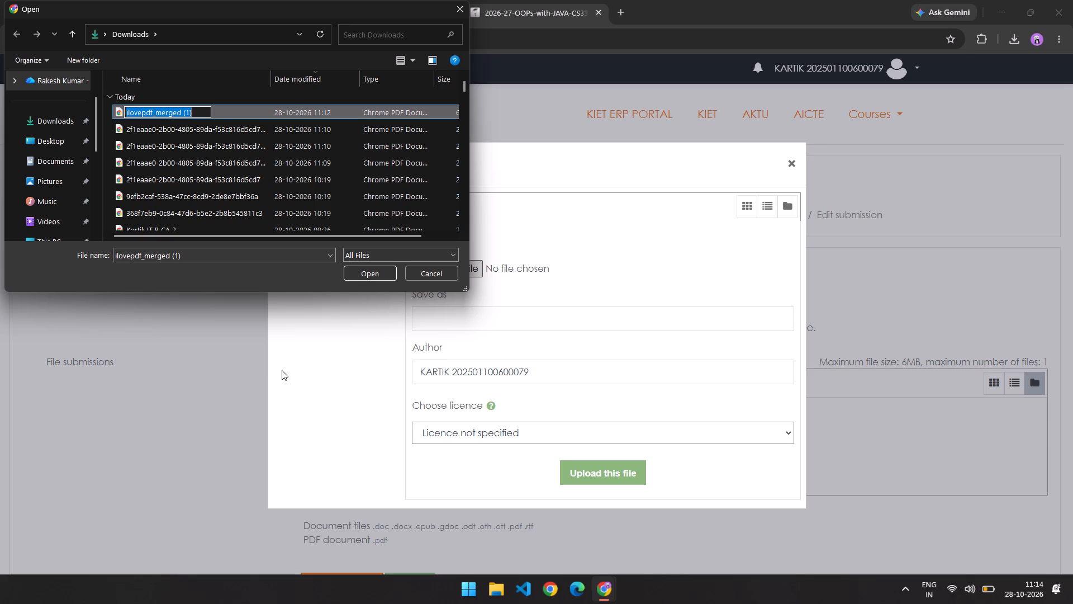
pyautogui.press('BackSpace')
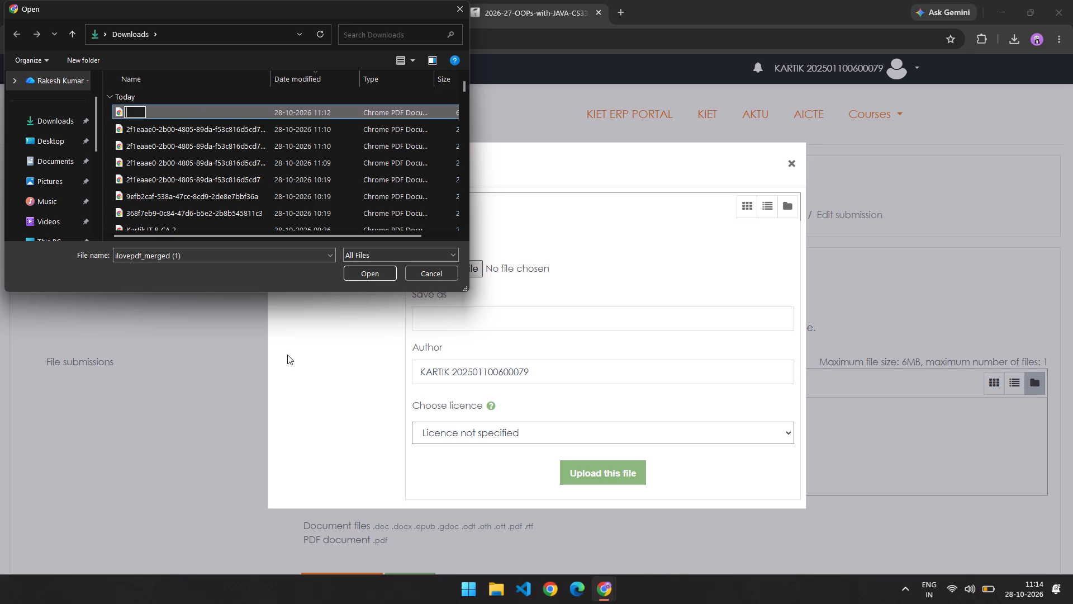
pyautogui.press('i')
pyautogui.write('nfo')
pyautogui.write('sys')
pyautogui.press('space')
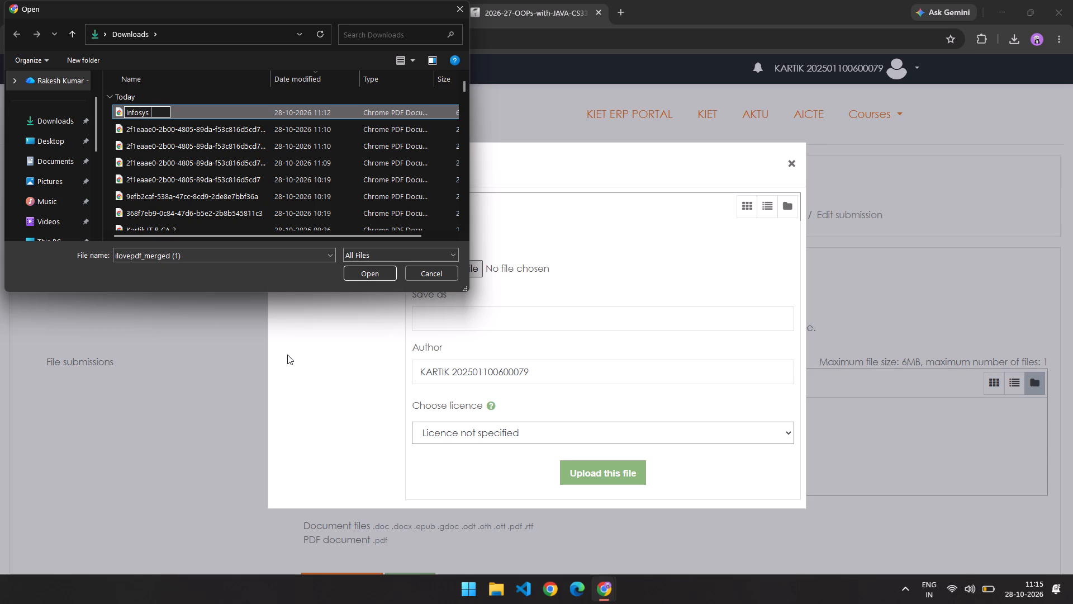
pyautogui.press('c')
pyautogui.write('erti')
pyautogui.write('ficate')
pyautogui.press('s')
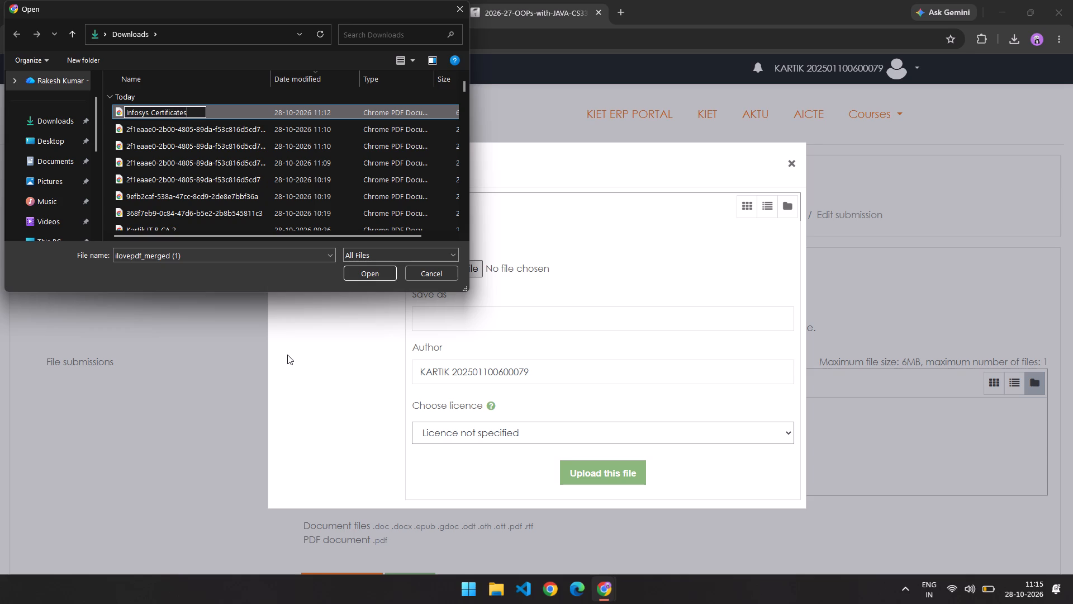
pyautogui.click(372, 275)
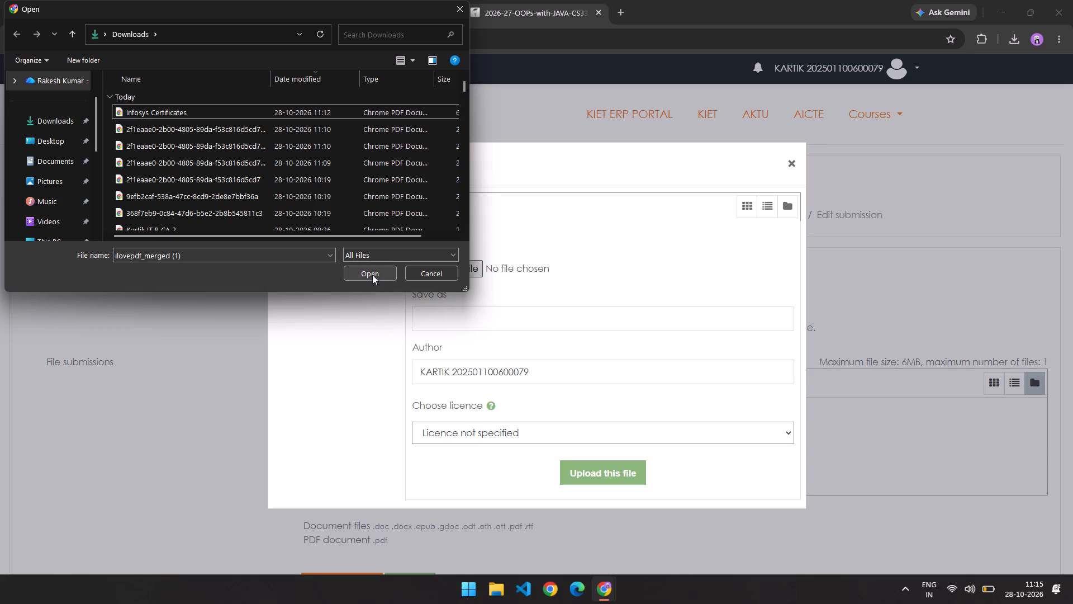
# Attach Infosys Certificates.pdf from Downloads and upload it to the submission.
pyautogui.click(374, 271)
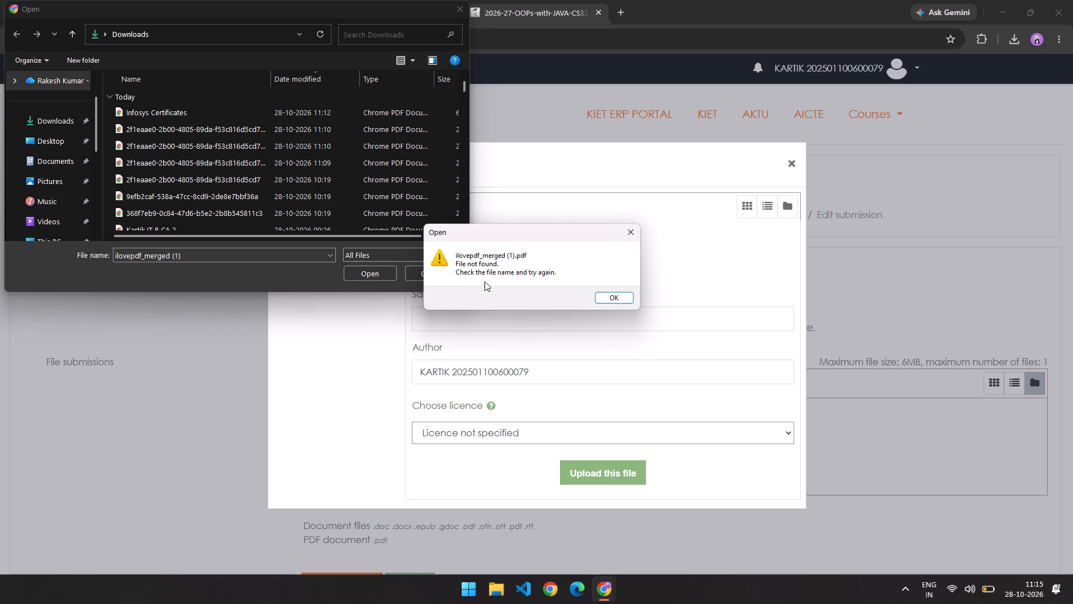
pyautogui.click(622, 300)
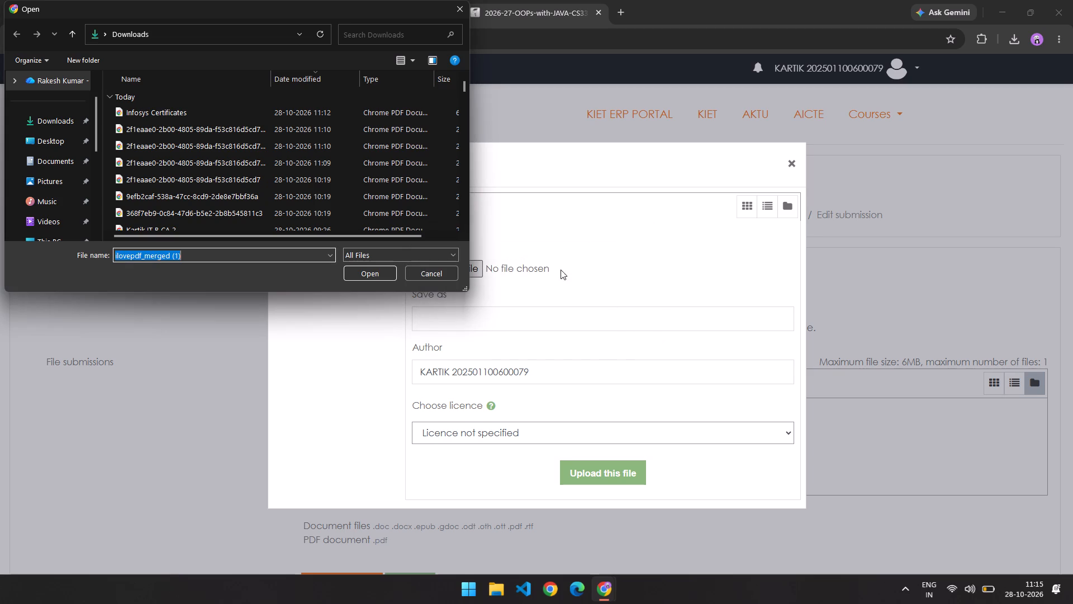
pyautogui.click(256, 112)
pyautogui.click(360, 269)
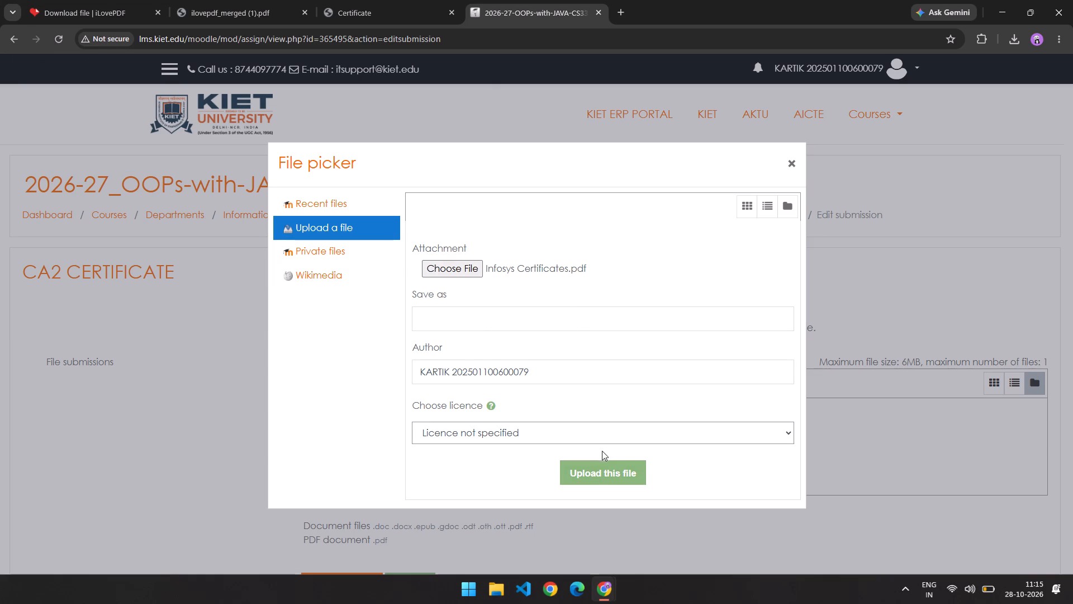
pyautogui.click(600, 478)
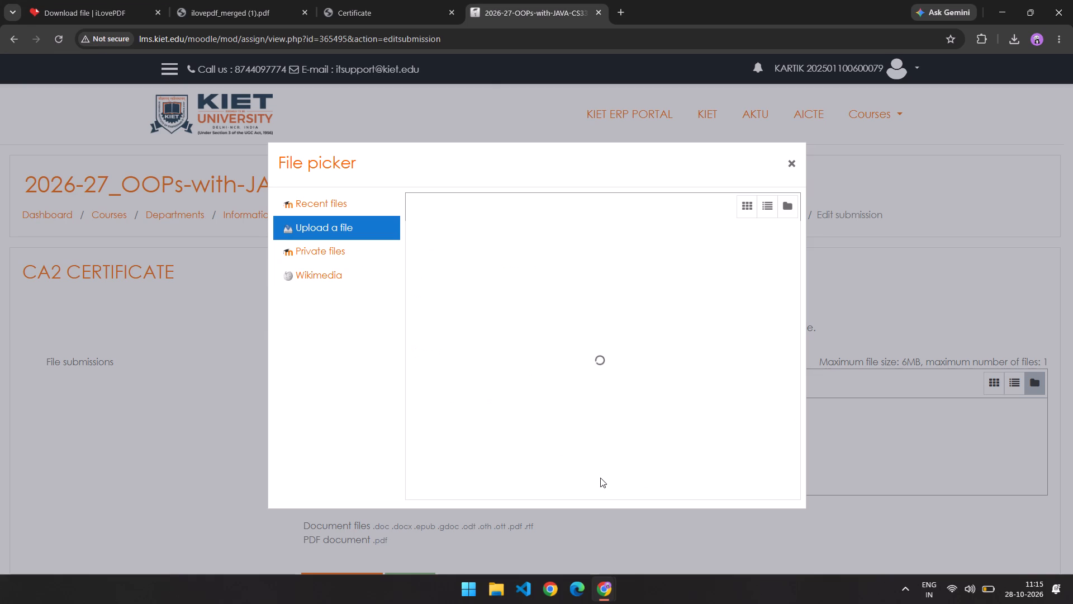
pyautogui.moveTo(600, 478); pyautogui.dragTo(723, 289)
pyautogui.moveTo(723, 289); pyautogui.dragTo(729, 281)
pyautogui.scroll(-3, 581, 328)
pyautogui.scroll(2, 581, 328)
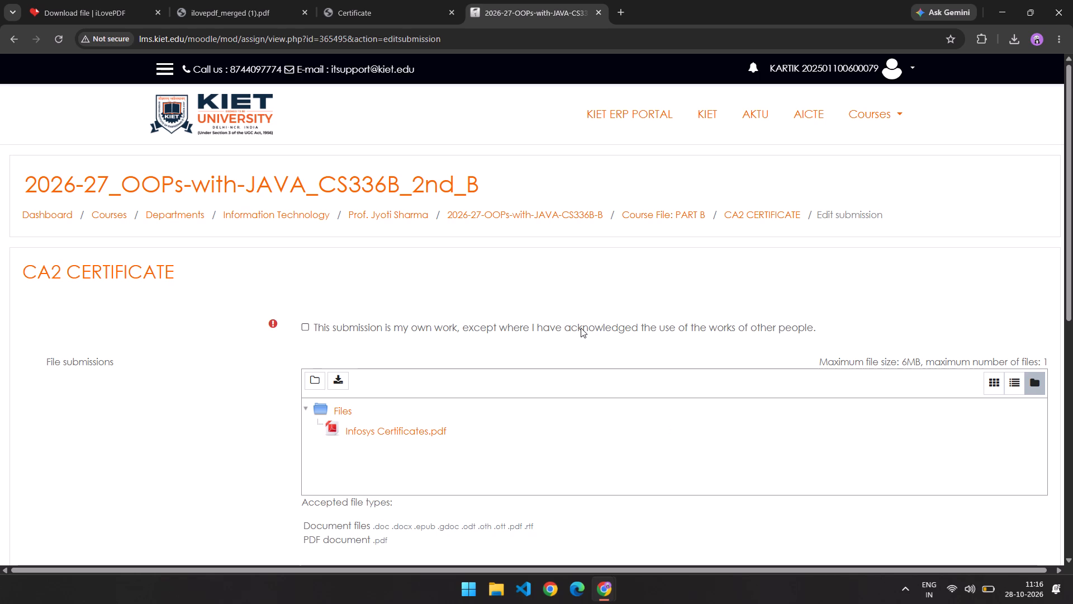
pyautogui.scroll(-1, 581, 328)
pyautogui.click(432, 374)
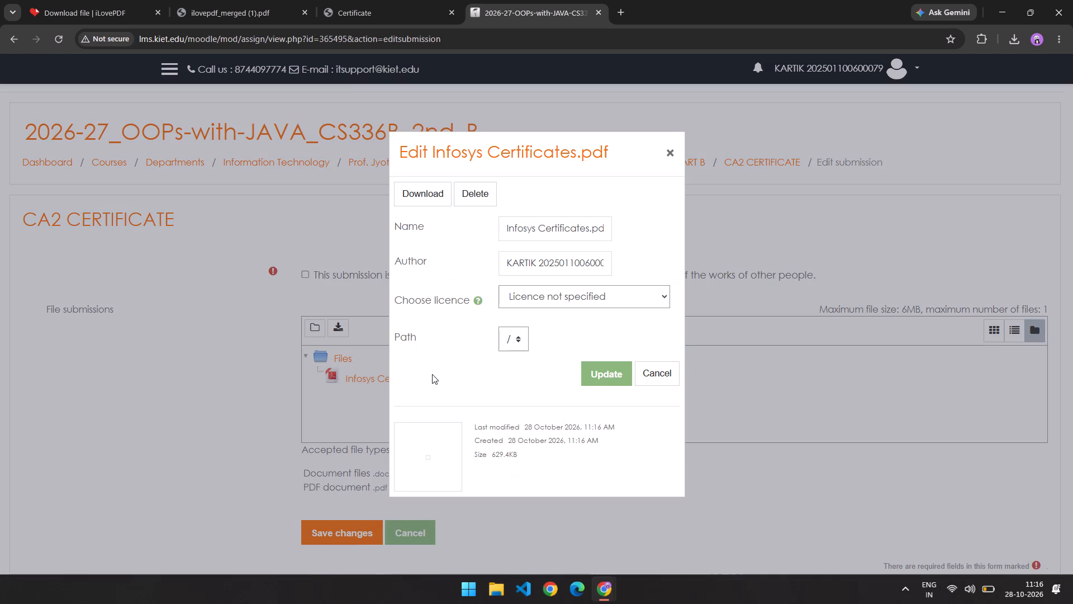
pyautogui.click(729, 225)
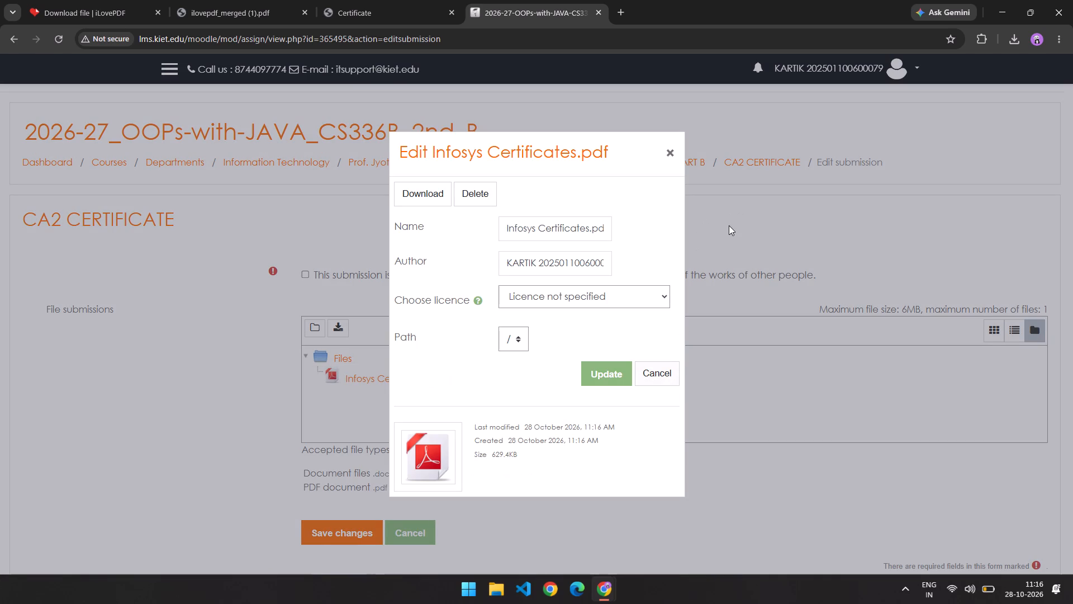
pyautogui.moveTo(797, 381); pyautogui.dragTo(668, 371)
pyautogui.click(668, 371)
# Agree to the statement that the submission is own work and save the CA2 CERTIFICATE submission.
pyautogui.scroll(-1, 580, 407)
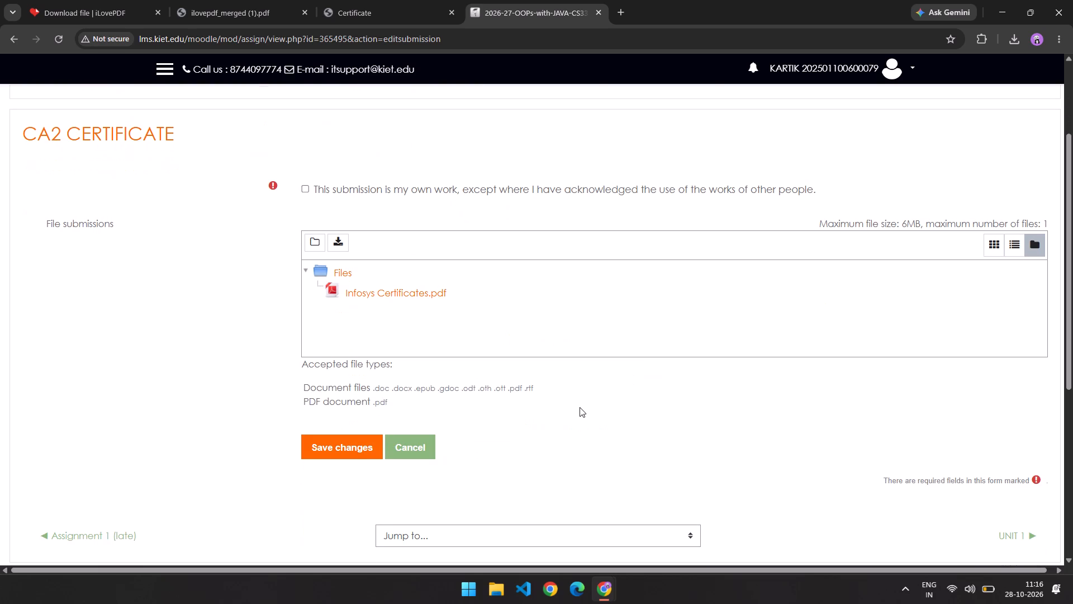
pyautogui.scroll(4, 548, 325)
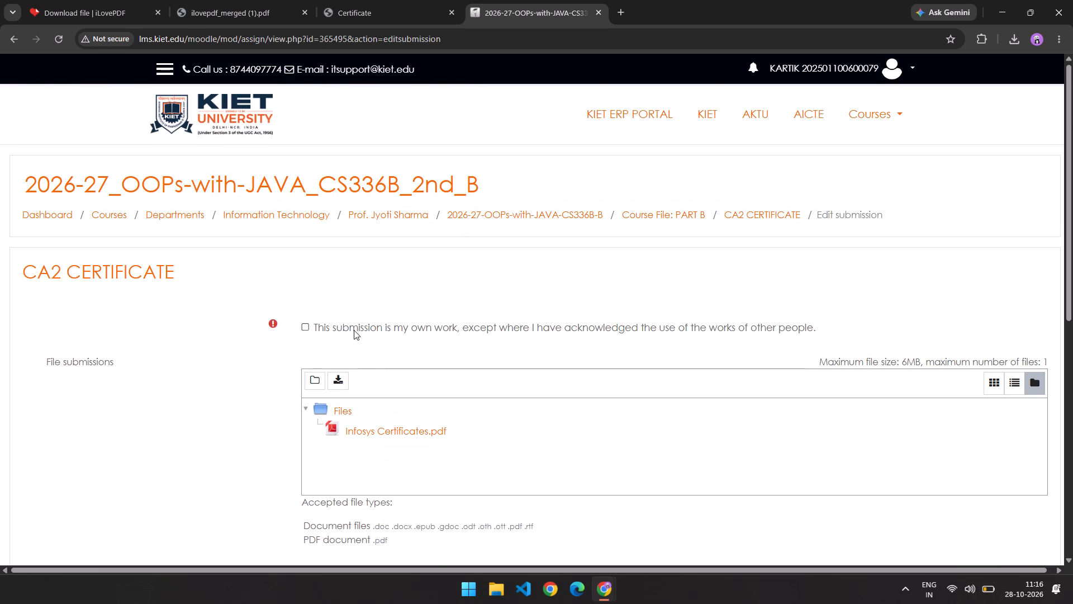
pyautogui.click(308, 329)
pyautogui.scroll(-1, 416, 387)
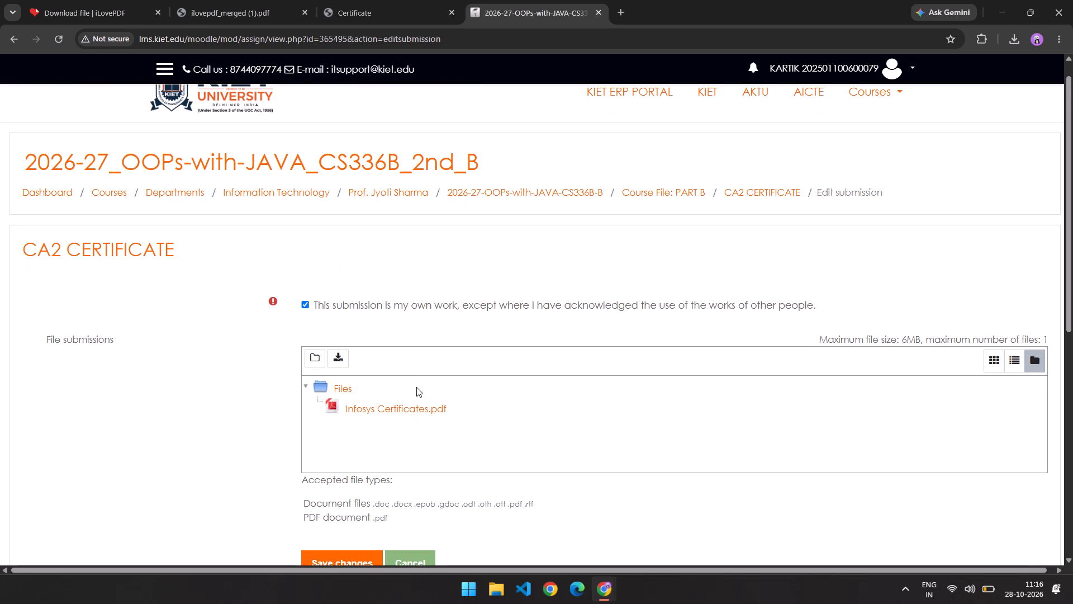
pyautogui.scroll(-2, 416, 387)
pyautogui.click(368, 403)
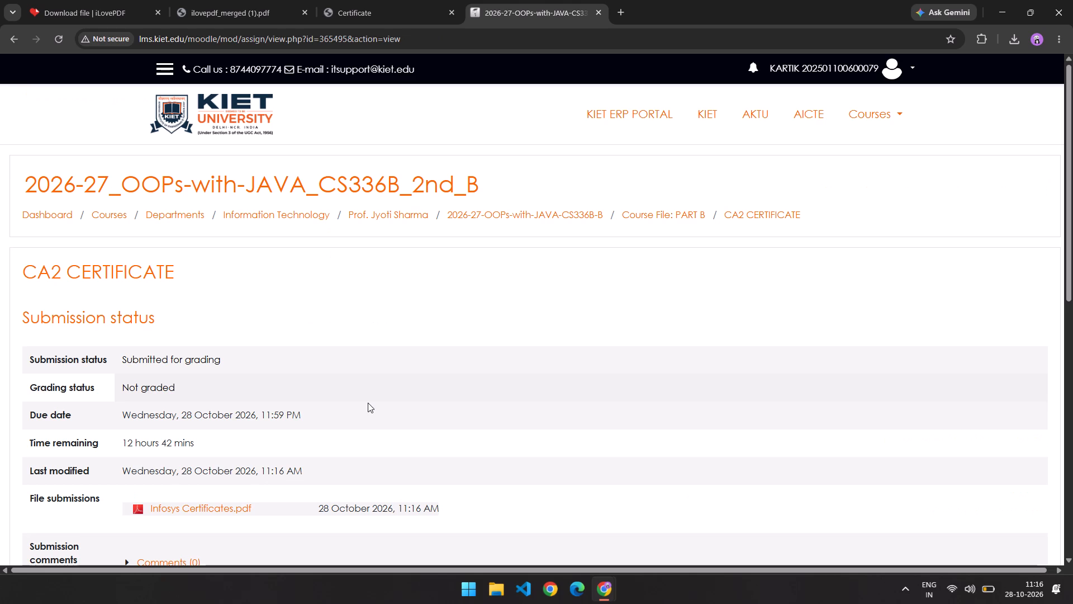
pyautogui.scroll(-1, 368, 403)
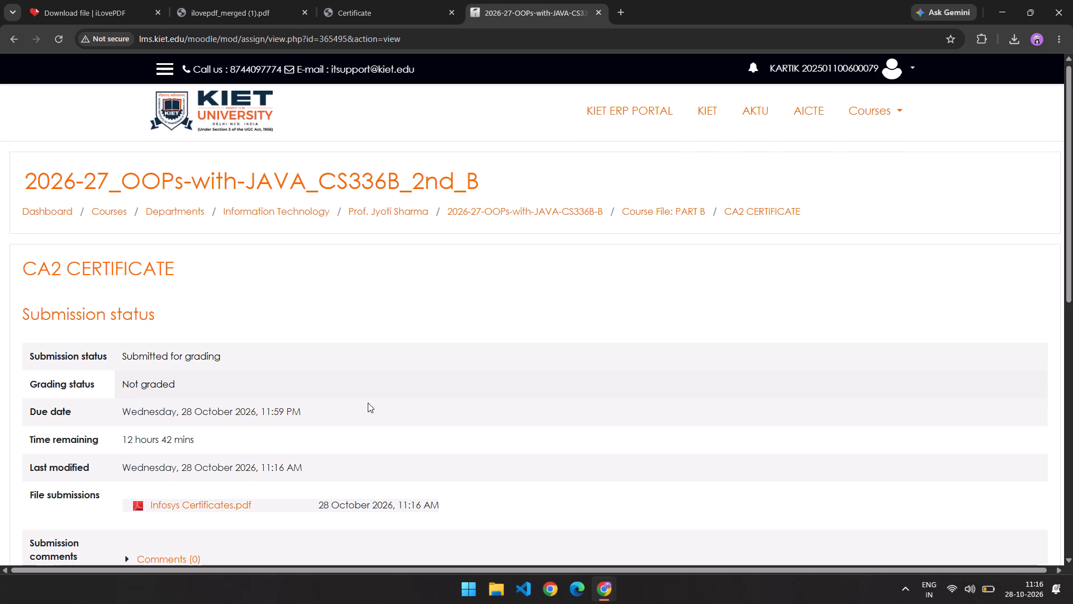
# Review the submission status and attached file of the CA2 CERTIFICATE assignment.
pyautogui.scroll(-2, 368, 403)
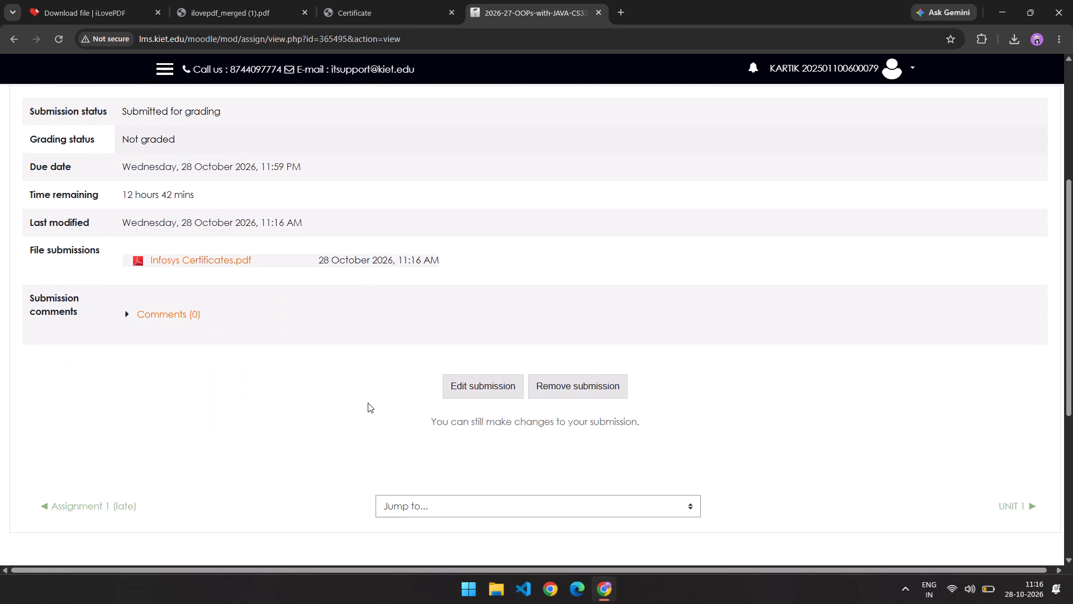
pyautogui.scroll(5, 368, 403)
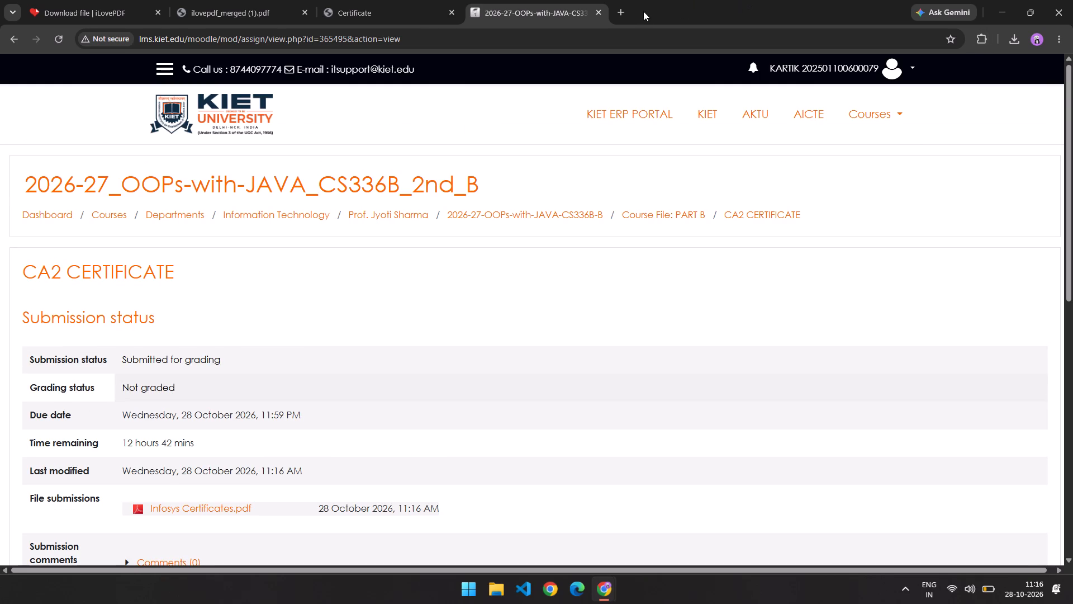
# Open a blank browser tab, minimise both browser windows, and launch the CodeTantra app by searching the computer for "code".
pyautogui.click(618, 7)
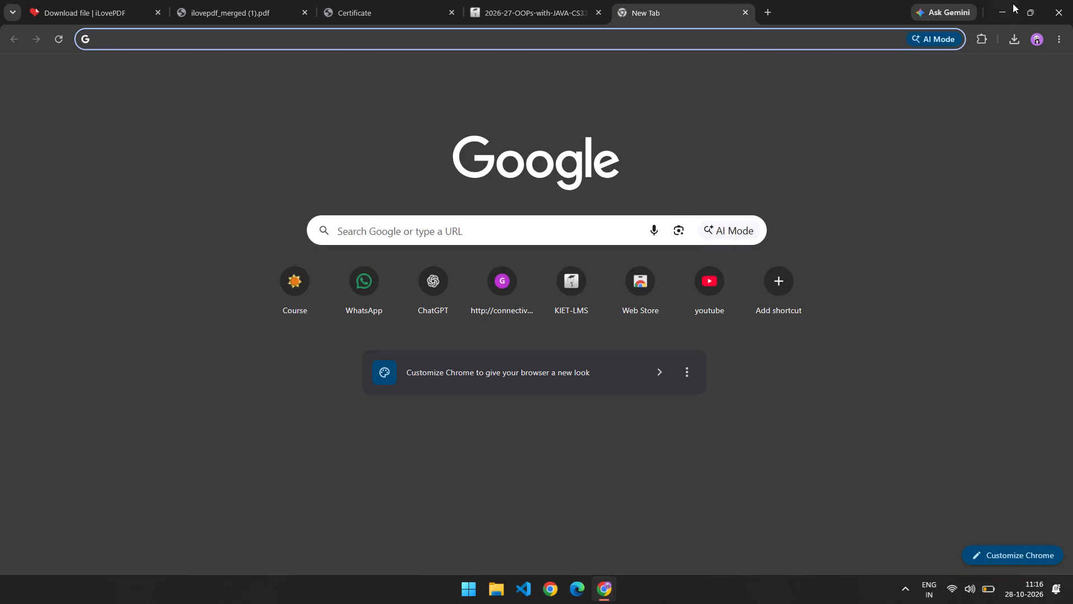
pyautogui.click(995, 9)
pyautogui.click(995, 9)
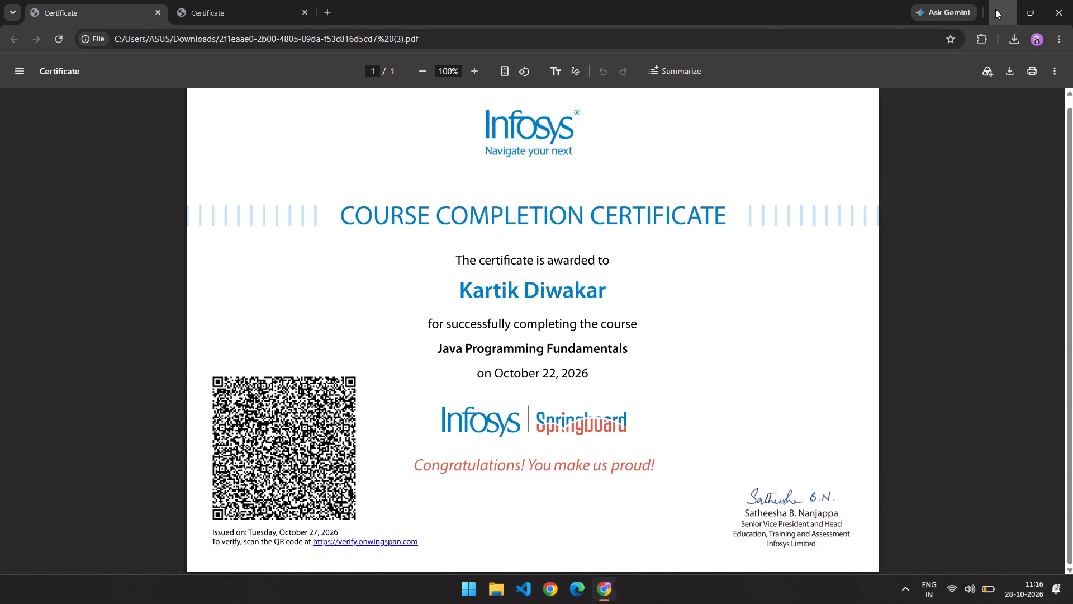
pyautogui.click(472, 587)
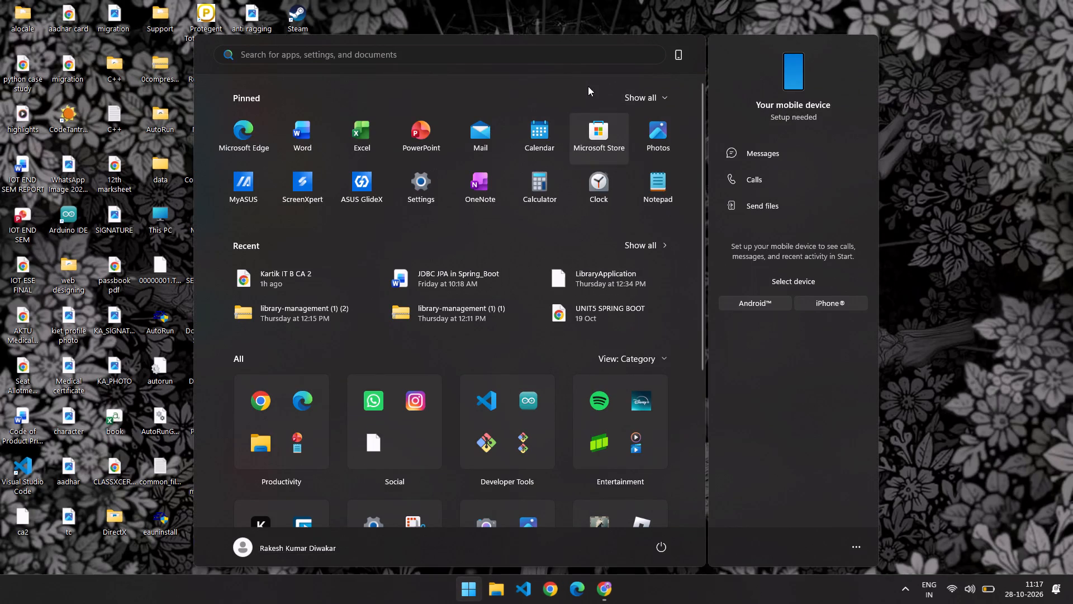
pyautogui.click(592, 61)
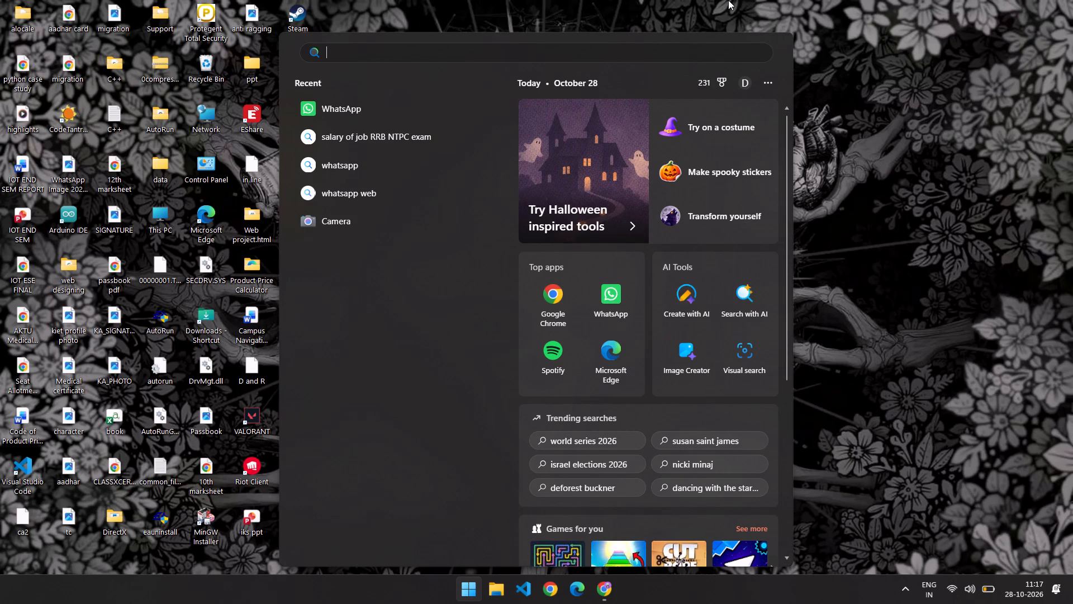
pyautogui.write('code')
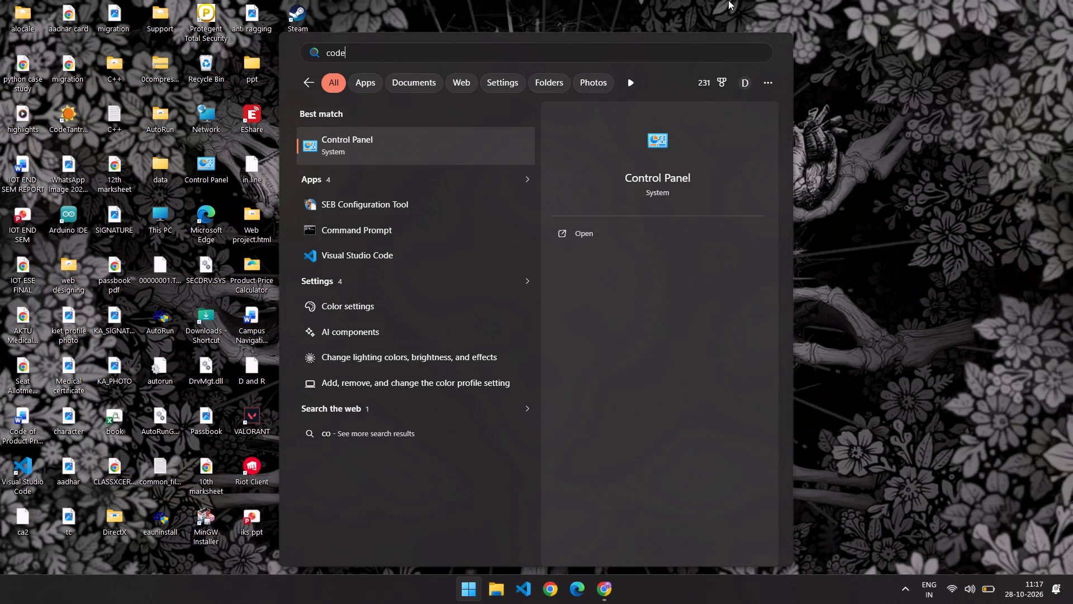
pyautogui.doubleClick(455, 136)
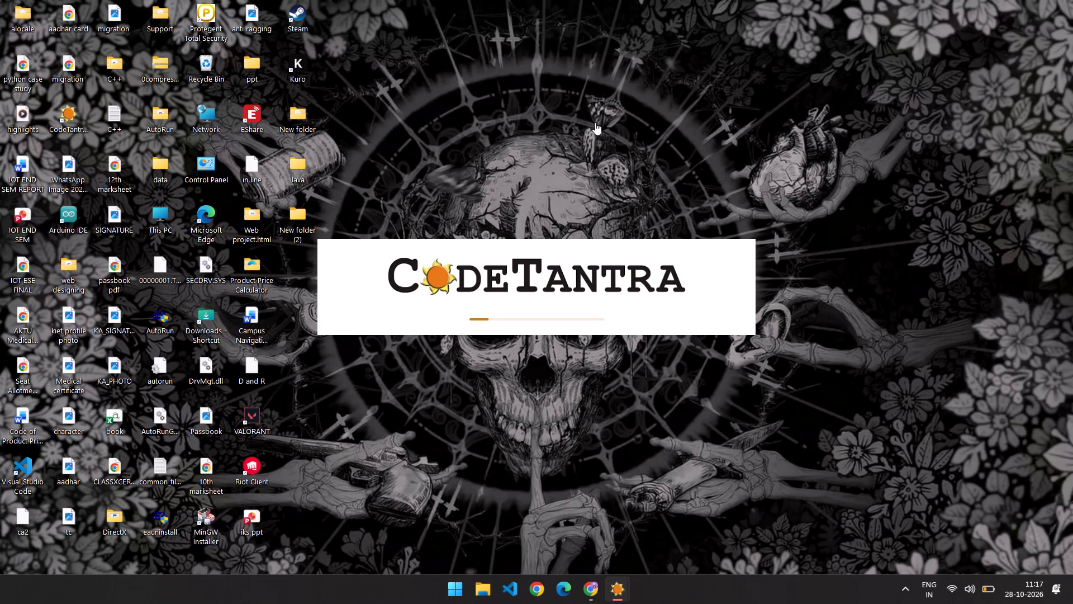
pyautogui.click(734, 244)
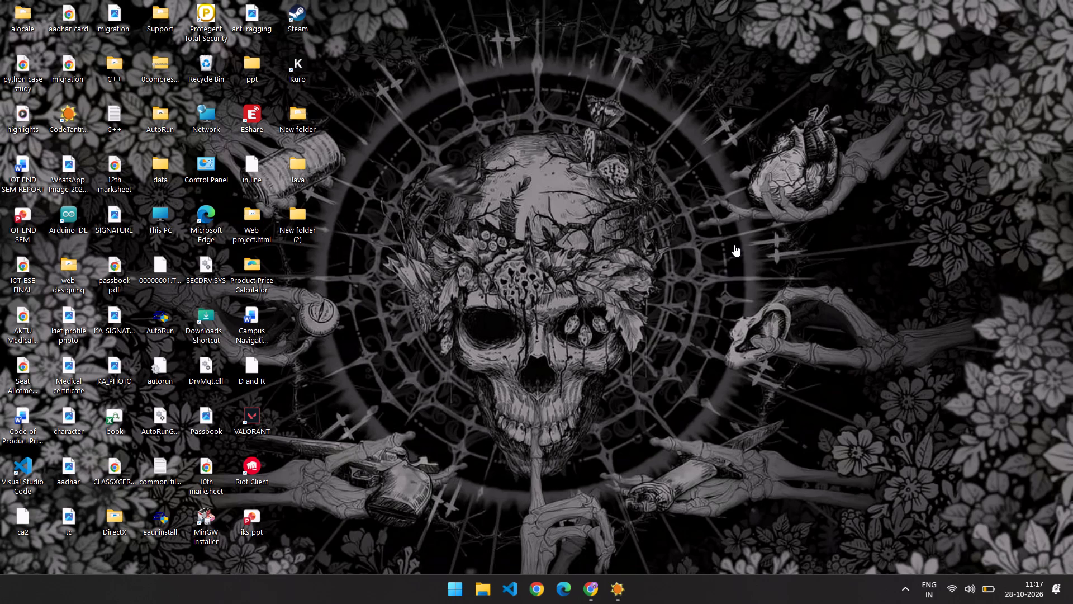